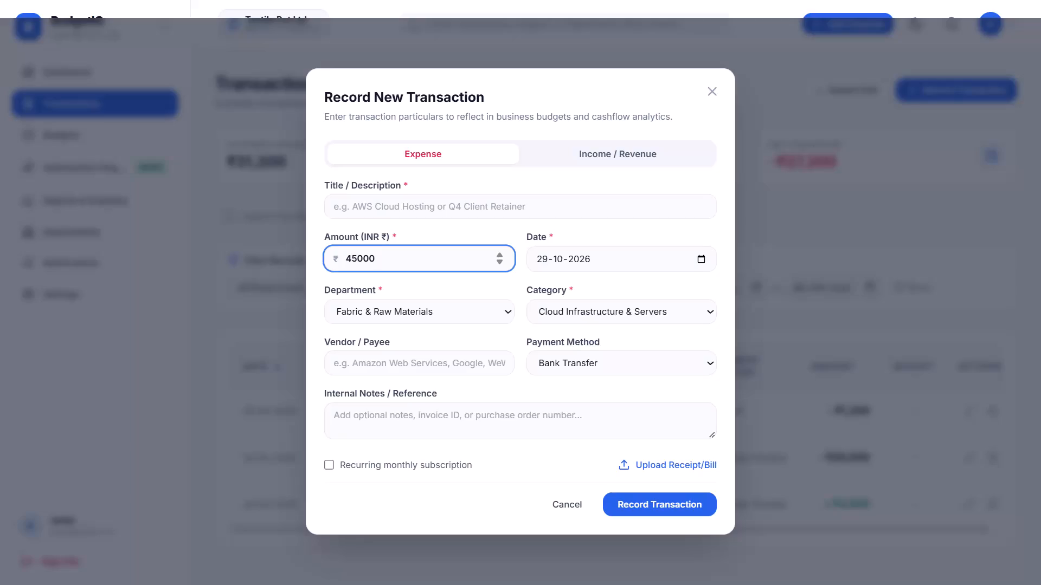
Record a ₹4,500 expense titled "selling fabric" with category Client Revenue and vendor "customer", leaving it non-recurring.
{"action": "key", "text": "BackSpace"}
{"action": "left_click", "coordinate": [614, 315]}
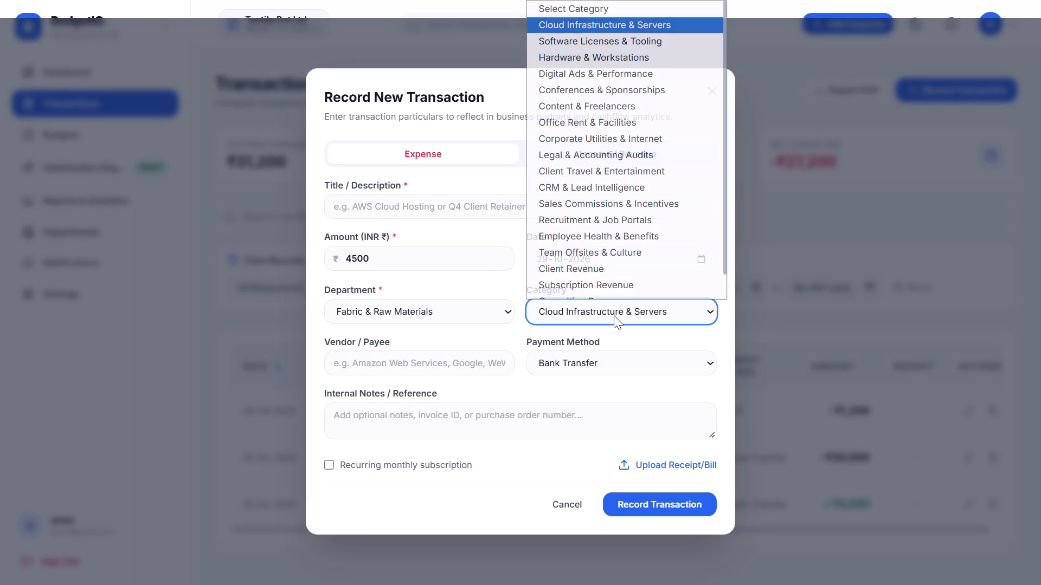
{"action": "scroll", "coordinate": [631, 278], "scroll_direction": "down", "scroll_amount": 5}
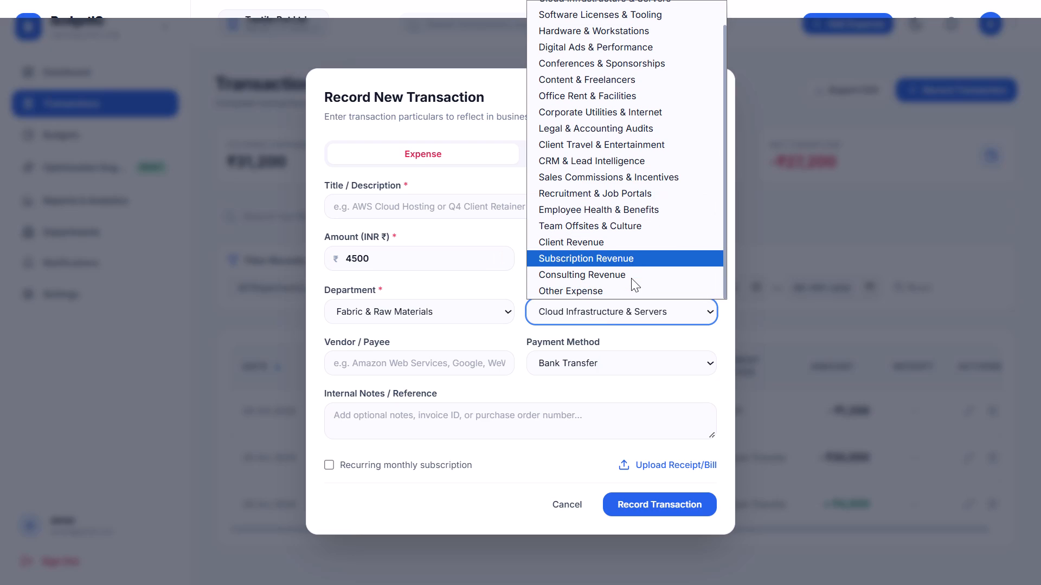
{"action": "left_click", "coordinate": [588, 247]}
{"action": "left_click", "coordinate": [372, 205]}
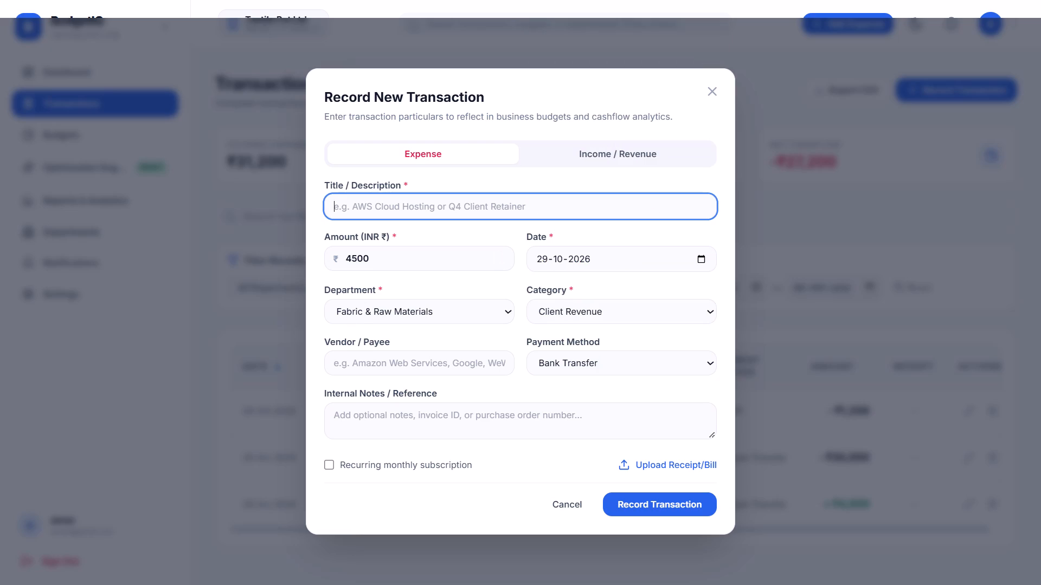
{"action": "type", "text": "selling"}
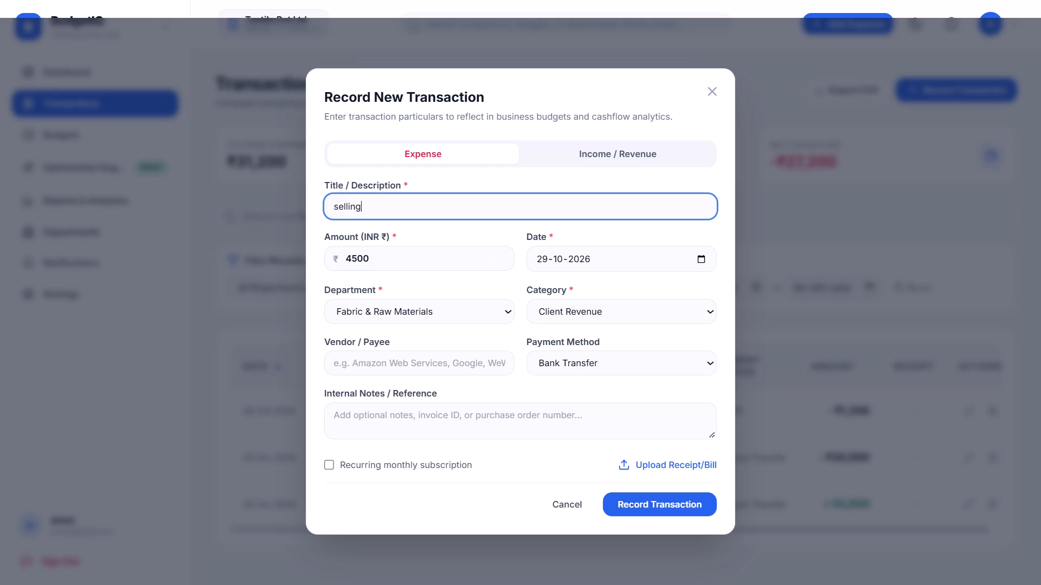
{"action": "key", "text": "space"}
{"action": "type", "text": "fabric"}
{"action": "left_click", "coordinate": [413, 361]}
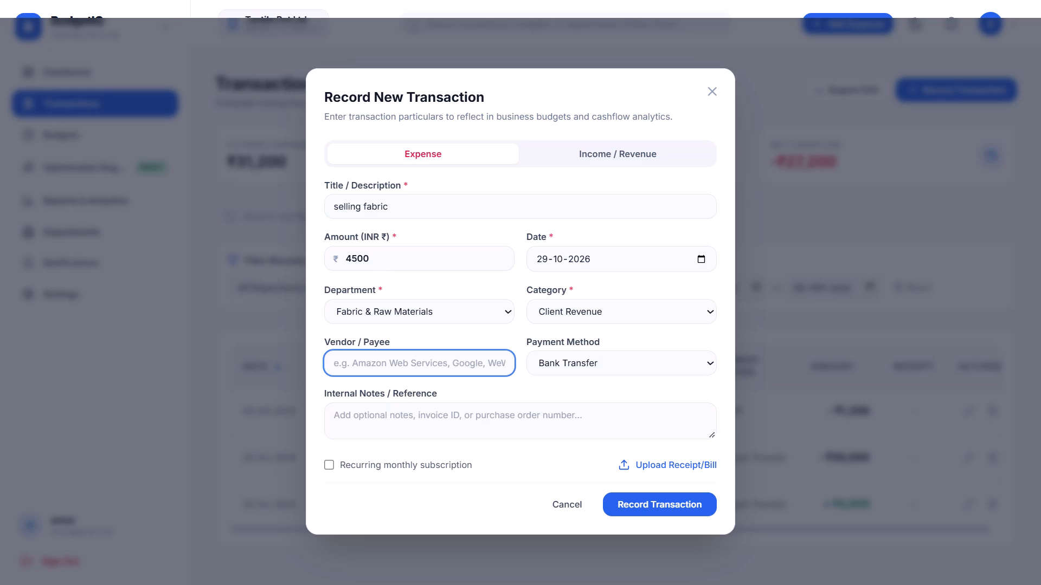
{"action": "type", "text": "customer"}
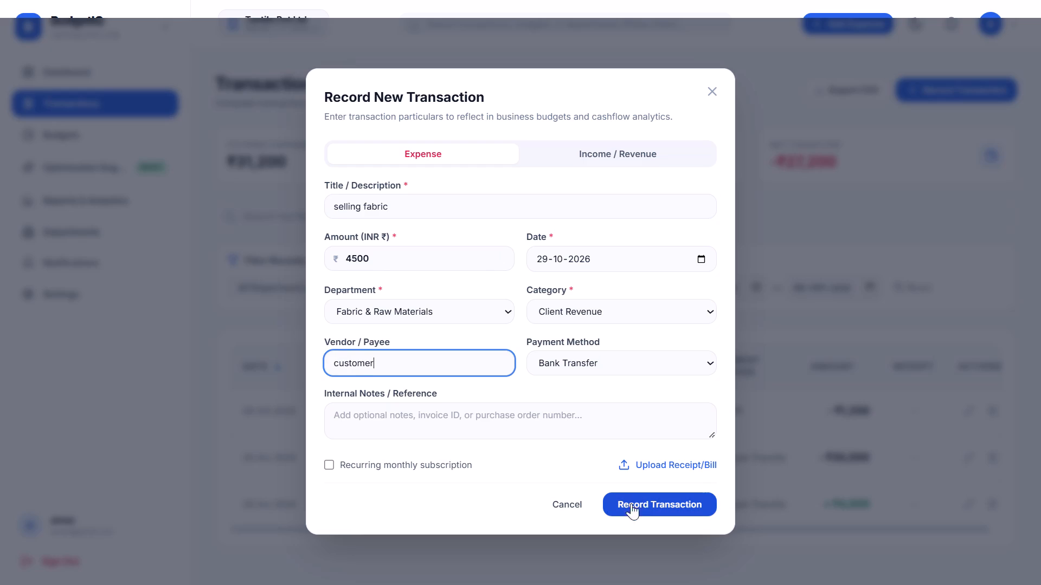
{"action": "left_click", "coordinate": [420, 467]}
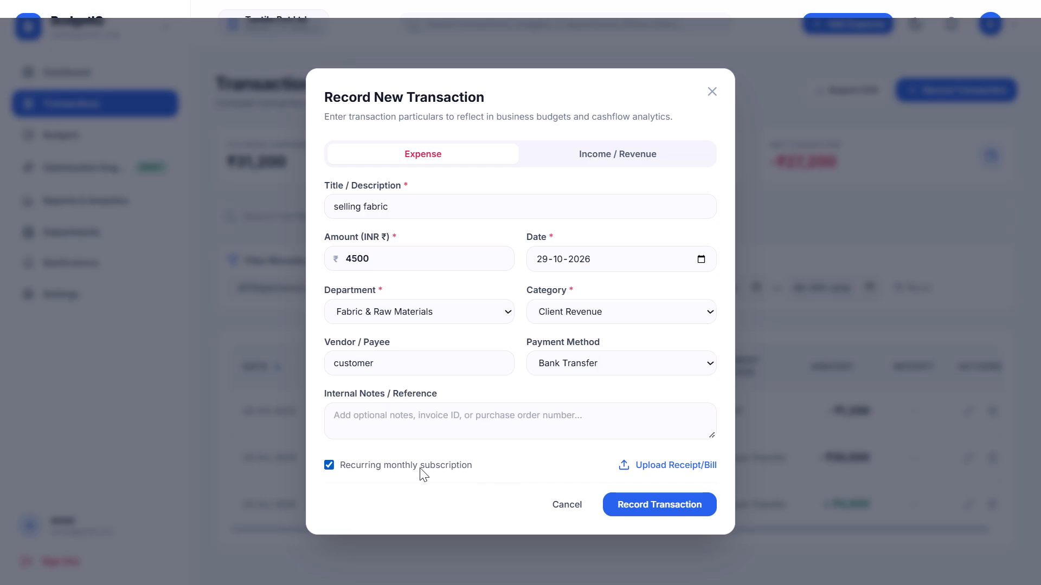
{"action": "left_click", "coordinate": [445, 459]}
{"action": "left_click", "coordinate": [644, 500]}
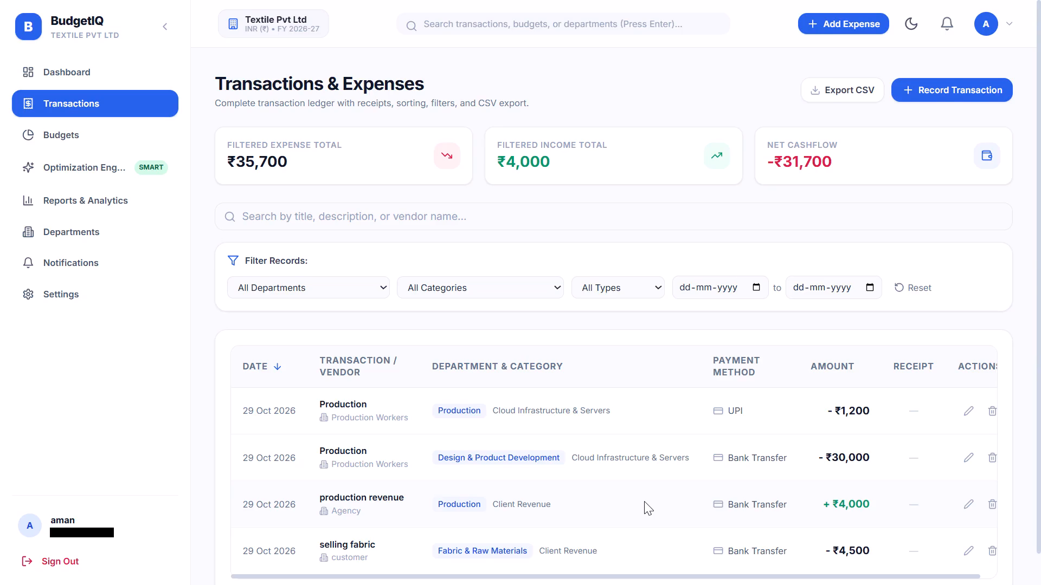
{"action": "scroll", "coordinate": [644, 501], "scroll_direction": "down", "scroll_amount": 3}
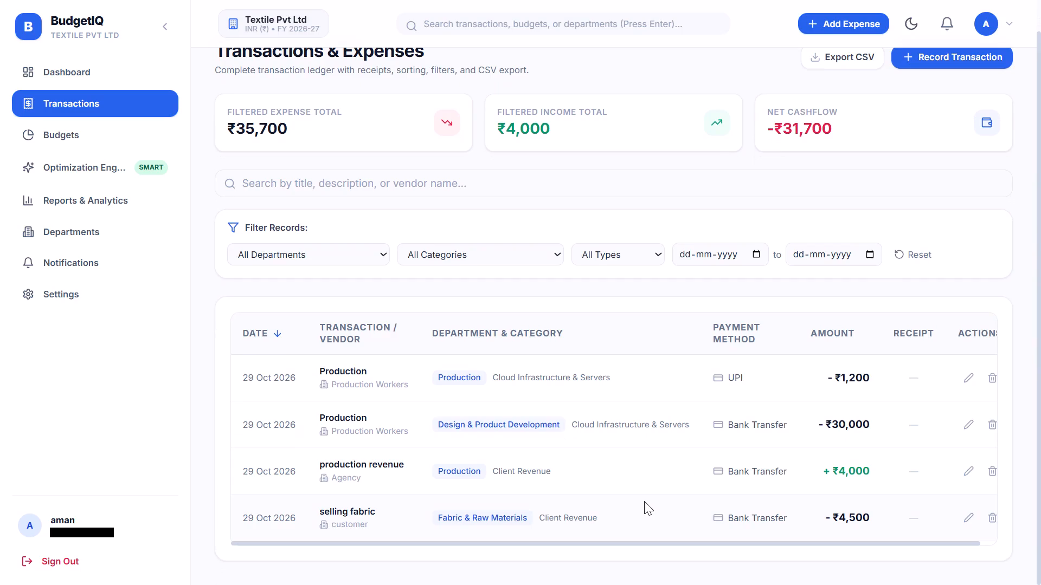
{"action": "scroll", "coordinate": [644, 501], "scroll_direction": "down", "scroll_amount": 8}
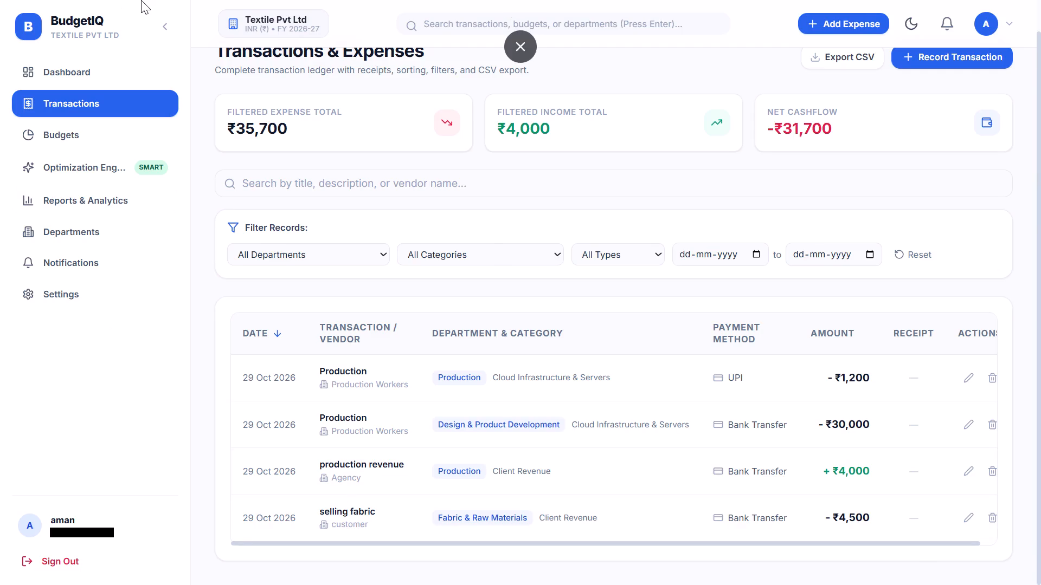
{"action": "key", "text": "F11"}
{"action": "left_click", "coordinate": [63, 39]}
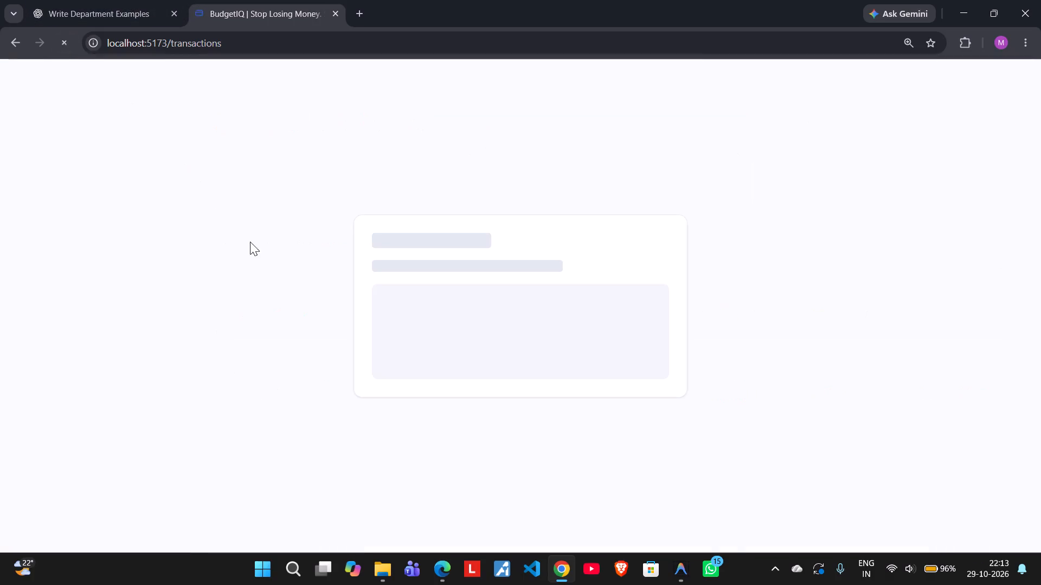
{"action": "scroll", "coordinate": [538, 331], "scroll_direction": "down", "scroll_amount": 4}
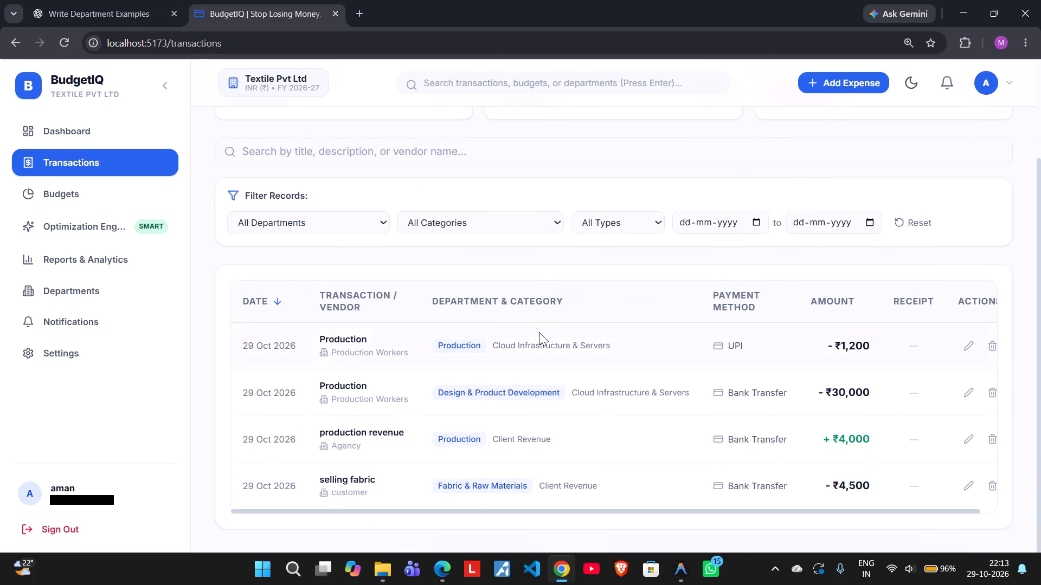
{"action": "scroll", "coordinate": [539, 332], "scroll_direction": "down", "scroll_amount": 5}
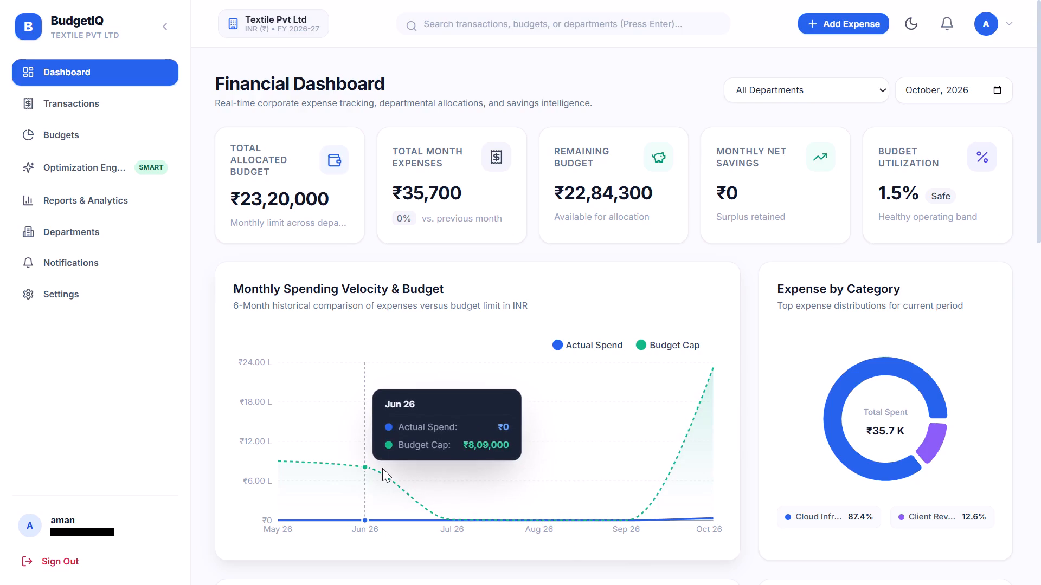
{"action": "scroll", "coordinate": [533, 444], "scroll_direction": "down", "scroll_amount": 4}
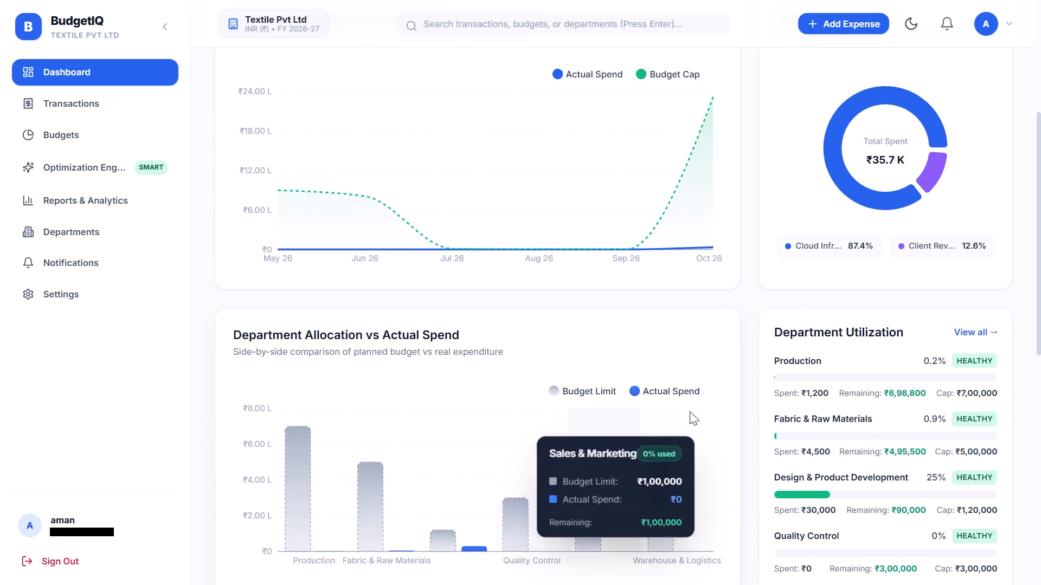
{"action": "scroll", "coordinate": [686, 419], "scroll_direction": "down", "scroll_amount": 3}
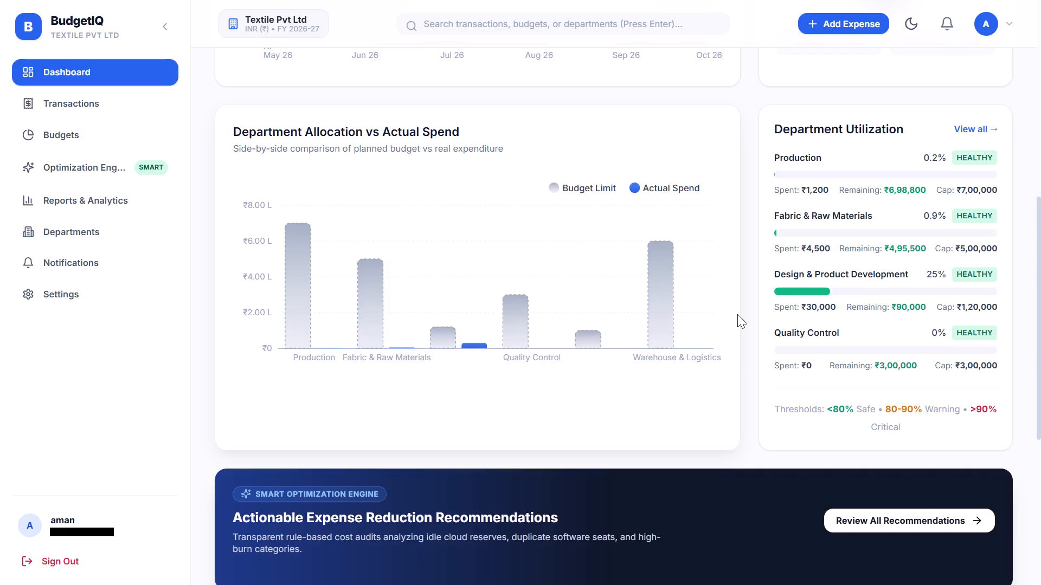
{"action": "scroll", "coordinate": [548, 403], "scroll_direction": "up", "scroll_amount": 7}
{"action": "scroll", "coordinate": [534, 410], "scroll_direction": "down", "scroll_amount": 5}
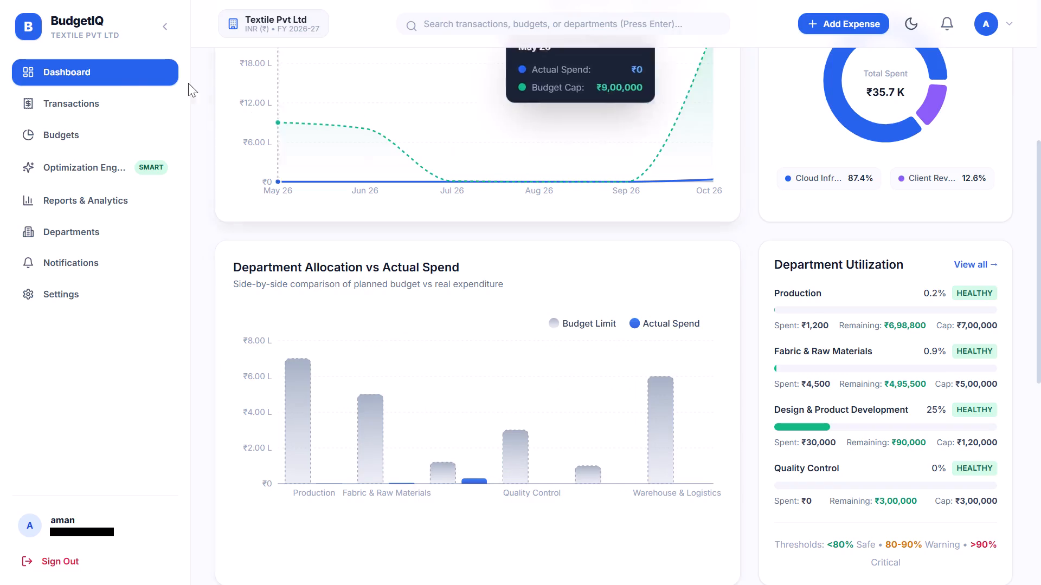
{"action": "scroll", "coordinate": [741, 314], "scroll_direction": "up", "scroll_amount": 7}
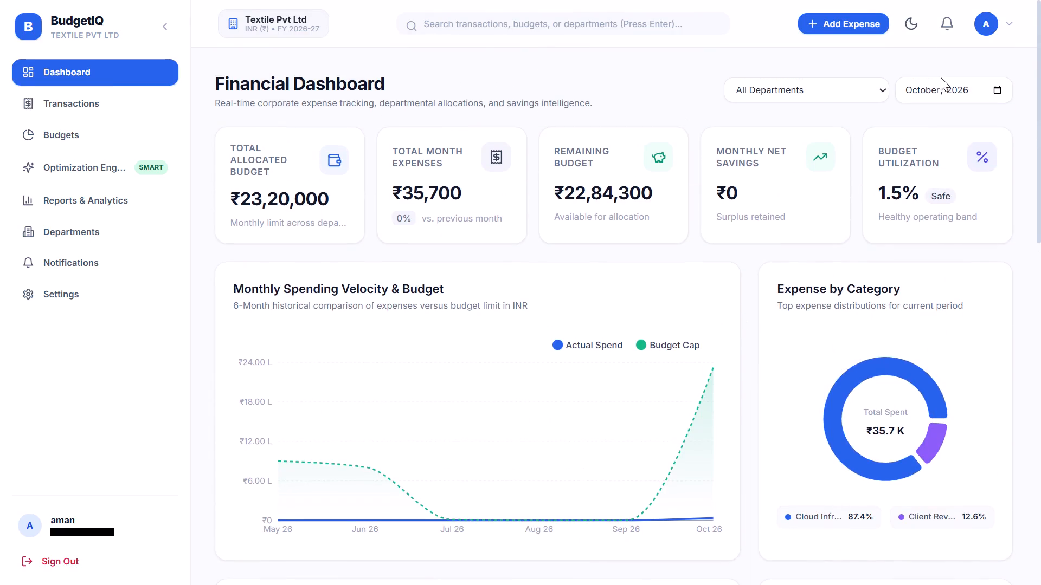
Start a new Income / Revenue transaction with vendor Client and an amount of ₹75000.
{"action": "left_click", "coordinate": [847, 23]}
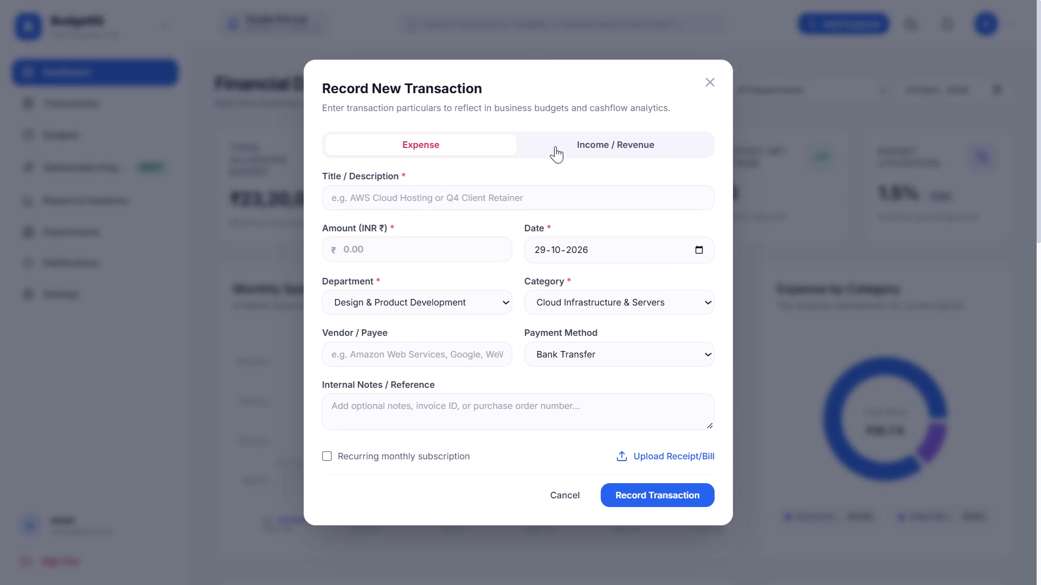
{"action": "left_click", "coordinate": [607, 145]}
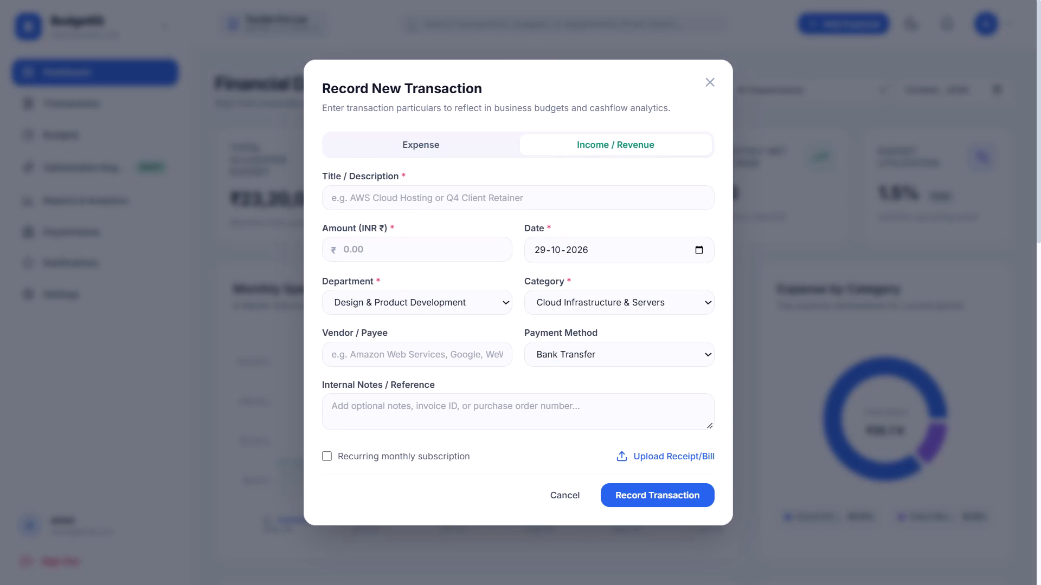
{"action": "left_click", "coordinate": [394, 352]}
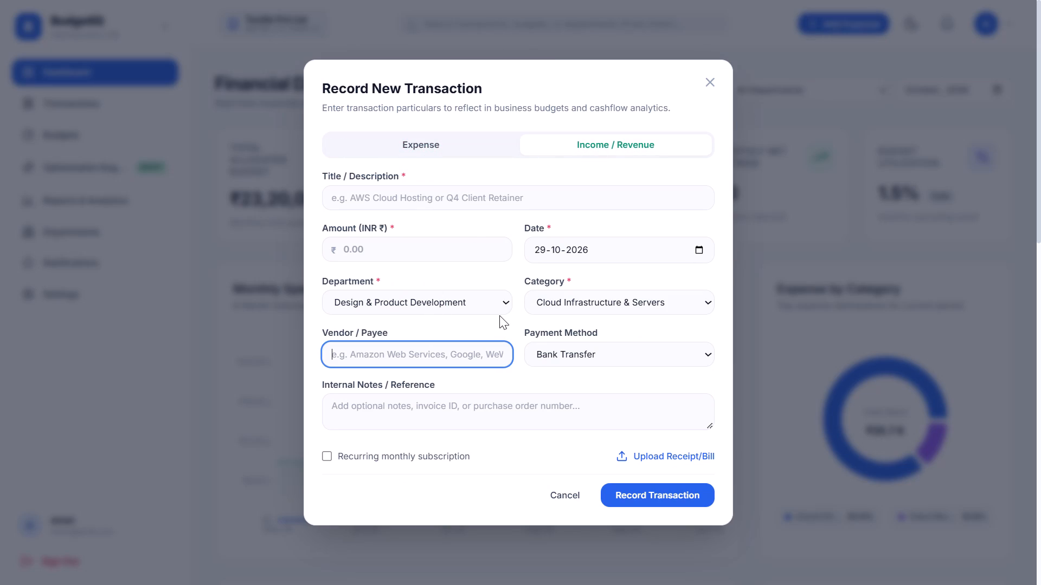
{"action": "type", "text": "Client"}
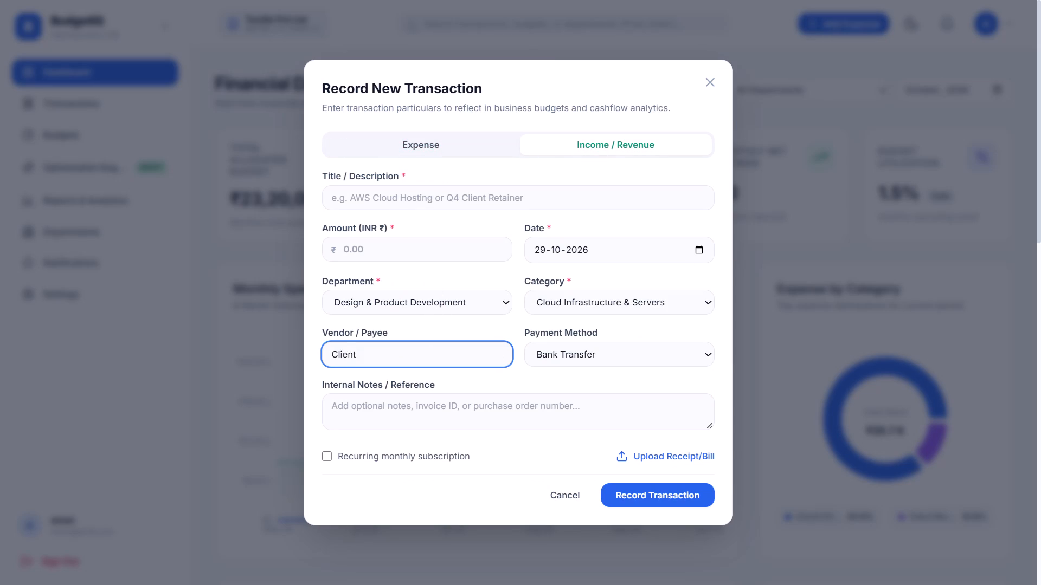
{"action": "left_click", "coordinate": [441, 243]}
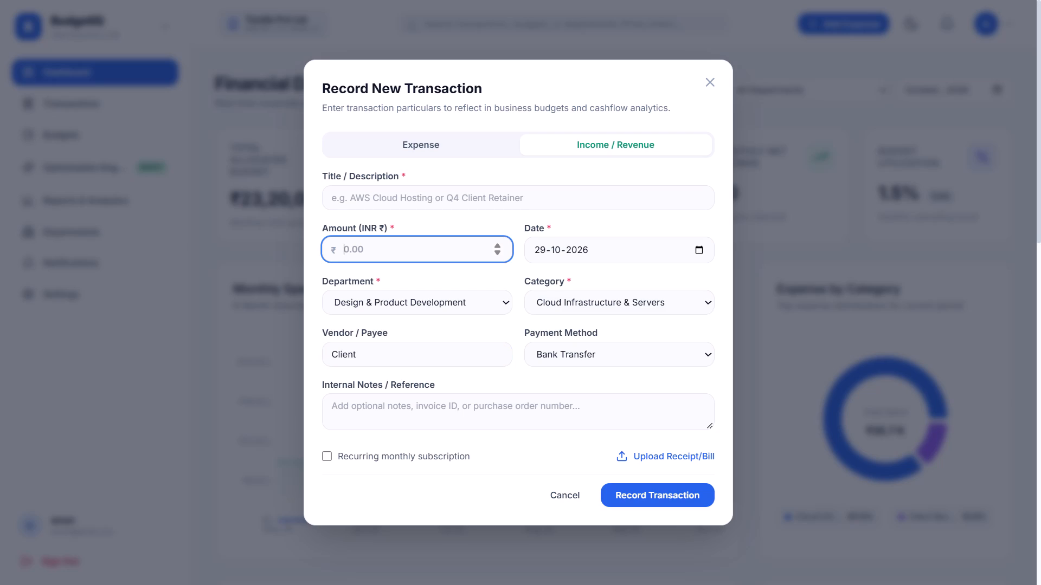
{"action": "key", "text": "7"}
{"action": "key", "text": "5"}
{"action": "type", "text": "00"}
{"action": "key", "text": "0"}
Title the income transaction "Selling new garment".
{"action": "left_click", "coordinate": [445, 194]}
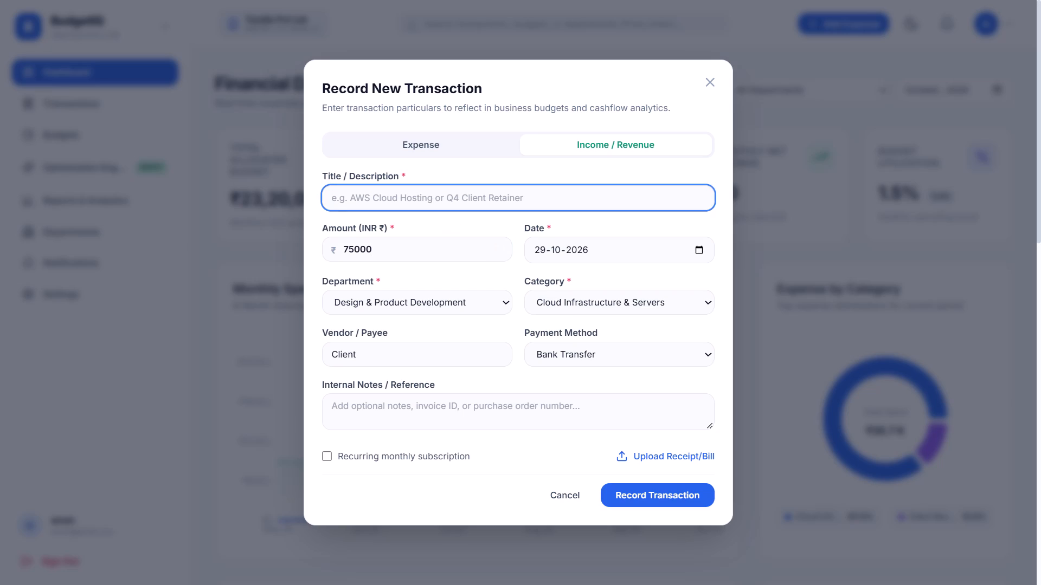
{"action": "type", "text": "Sellinf A ="}
{"action": "key", "text": "BackSpace"}
{"action": "key", "text": "BackSpace"}
{"action": "key", "text": "BackSpace"}
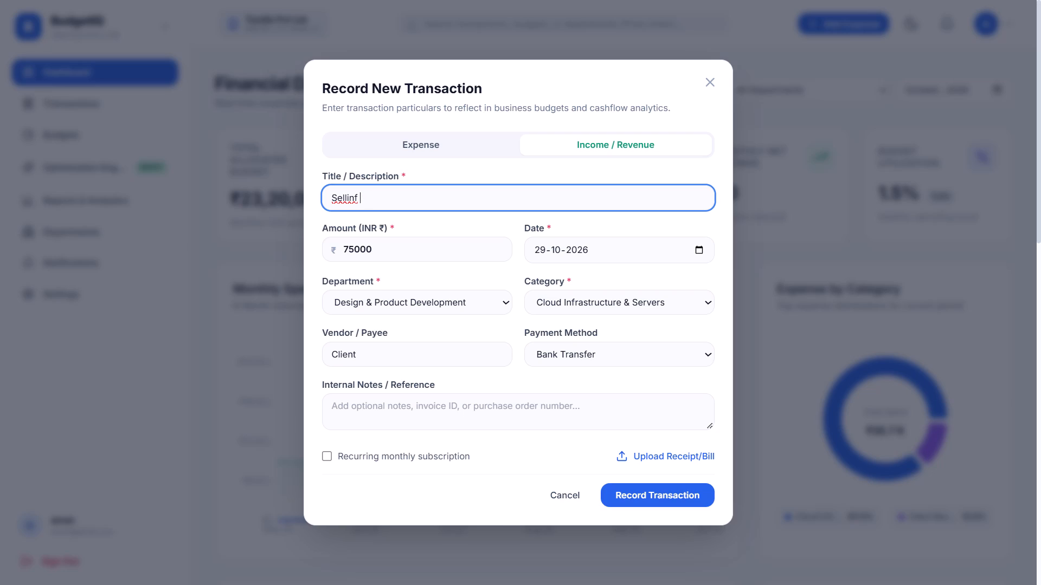
{"action": "key", "text": "BackSpace"}
{"action": "key", "text": "BackSpace"}
{"action": "key", "text": "BackSpace"}
{"action": "type", "text": "ng new product"}
{"action": "key", "text": "BackSpace"}
{"action": "key", "text": "BackSpace"}
{"action": "key", "text": "BackSpace"}
{"action": "key", "text": "BackSpace"}
{"action": "key", "text": "BackSpace"}
{"action": "key", "text": "BackSpace"}
{"action": "key", "text": "BackSpace"}
{"action": "type", "text": "garm"}
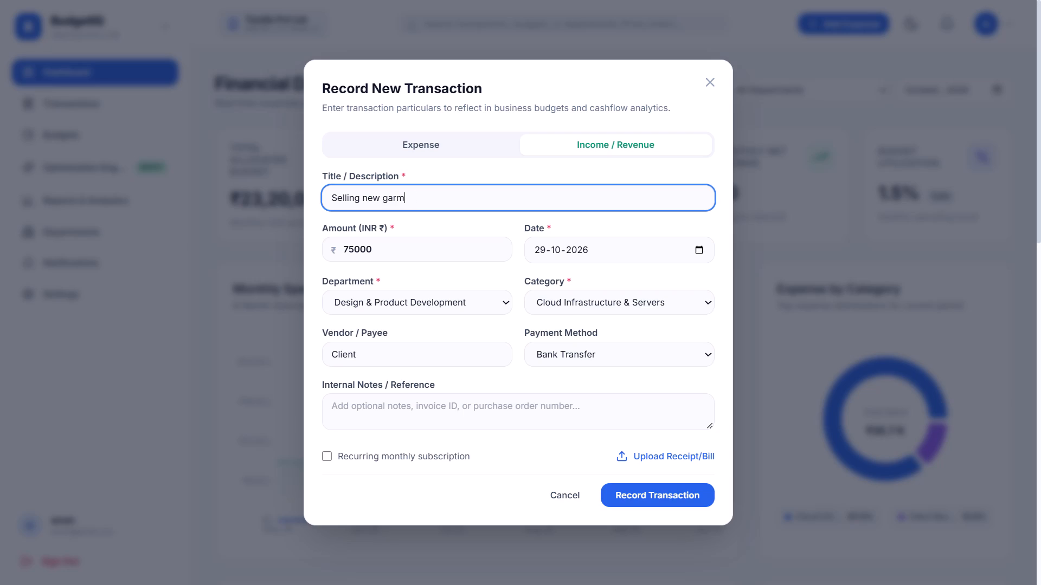
{"action": "type", "text": "en"}
{"action": "key", "text": "t"}
Set the transaction's category to Other Expense and record the transaction.
{"action": "left_click", "coordinate": [696, 303]}
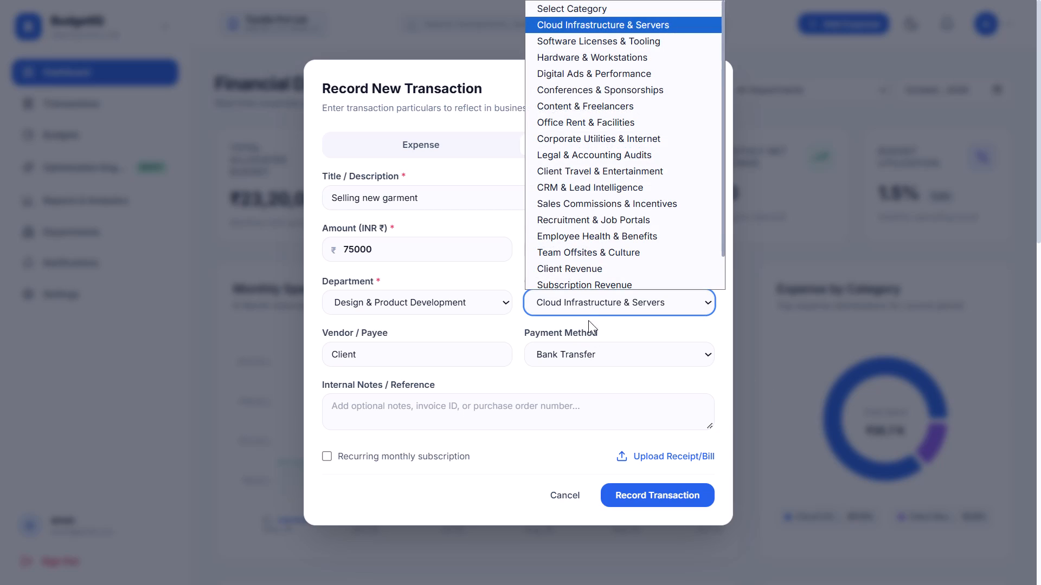
{"action": "scroll", "coordinate": [619, 240], "scroll_direction": "down", "scroll_amount": 4}
{"action": "left_click", "coordinate": [582, 276]}
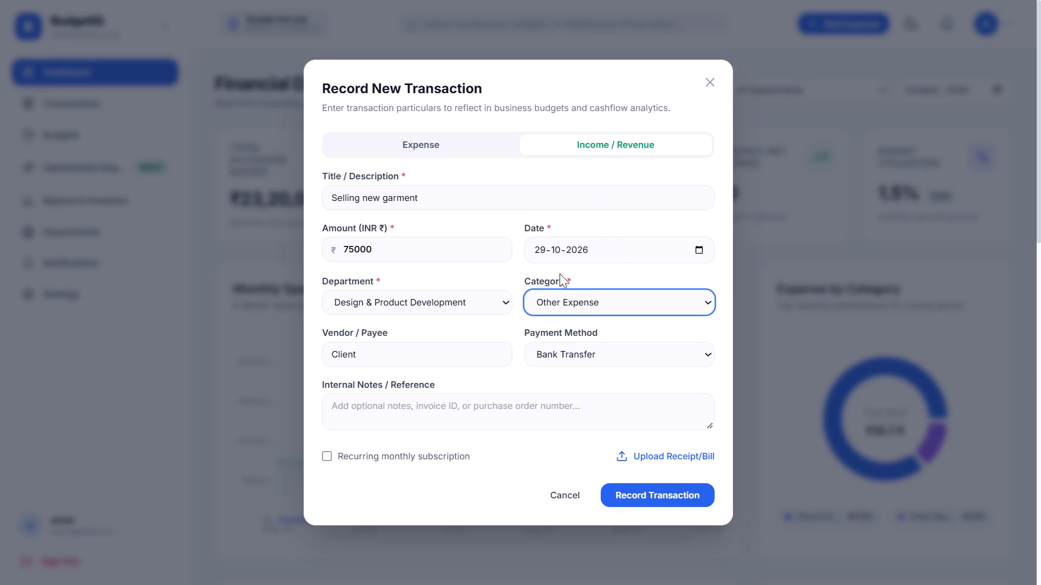
{"action": "scroll", "coordinate": [525, 287], "scroll_direction": "down", "scroll_amount": 5}
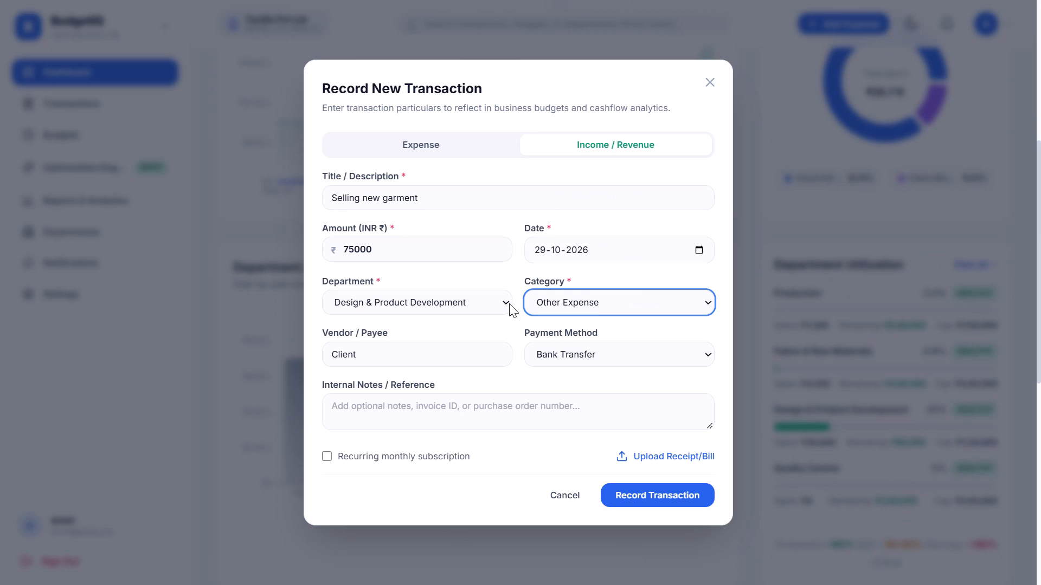
{"action": "left_click", "coordinate": [650, 505]}
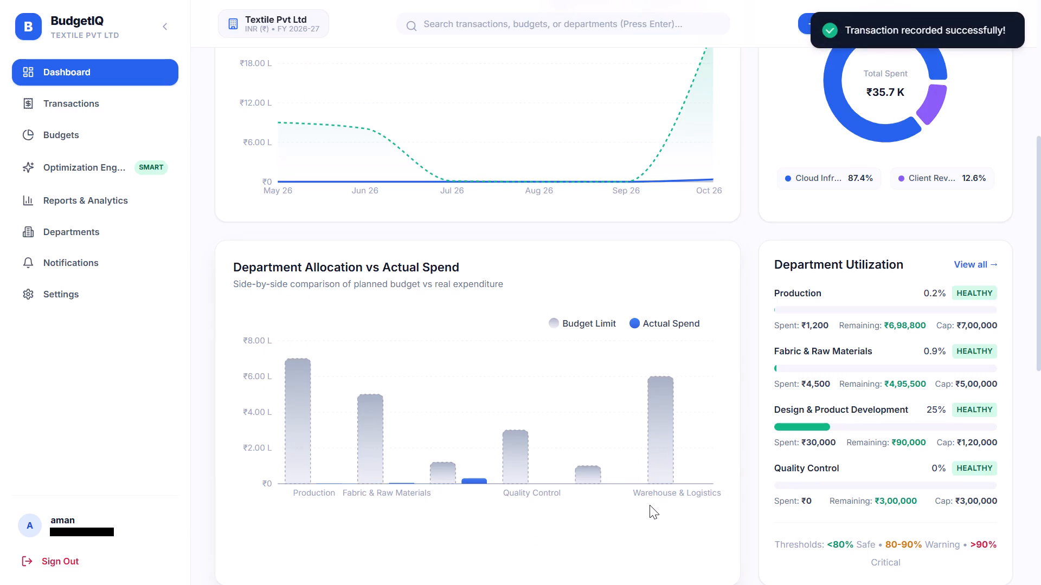
Leave full-screen view, reload the Financial Dashboard and review its summary cards, spending trend and expense categories.
{"action": "scroll", "coordinate": [650, 505], "scroll_direction": "up", "scroll_amount": 4}
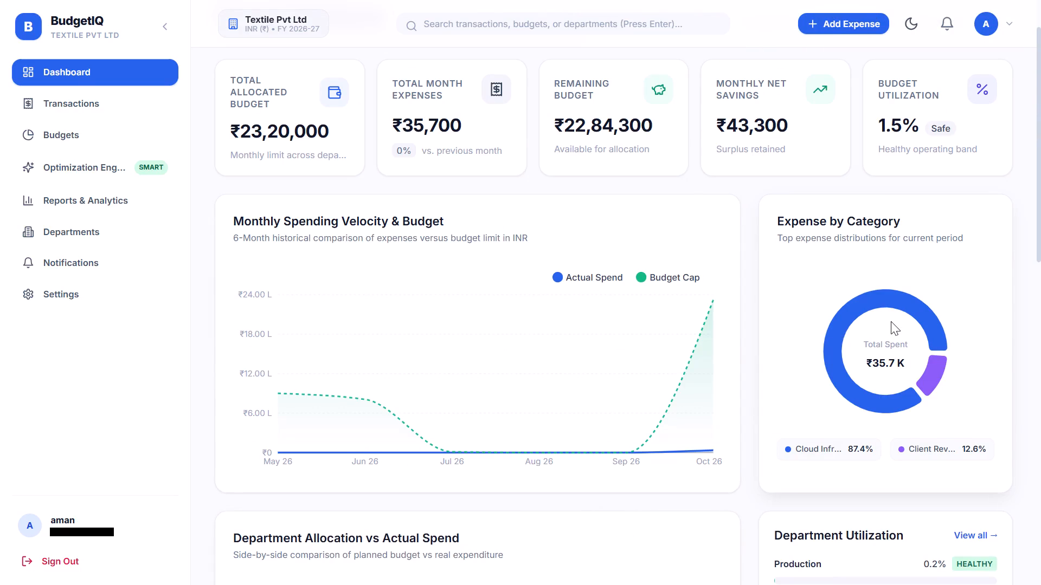
{"action": "key", "text": "F11"}
{"action": "scroll", "coordinate": [891, 321], "scroll_direction": "up", "scroll_amount": 7}
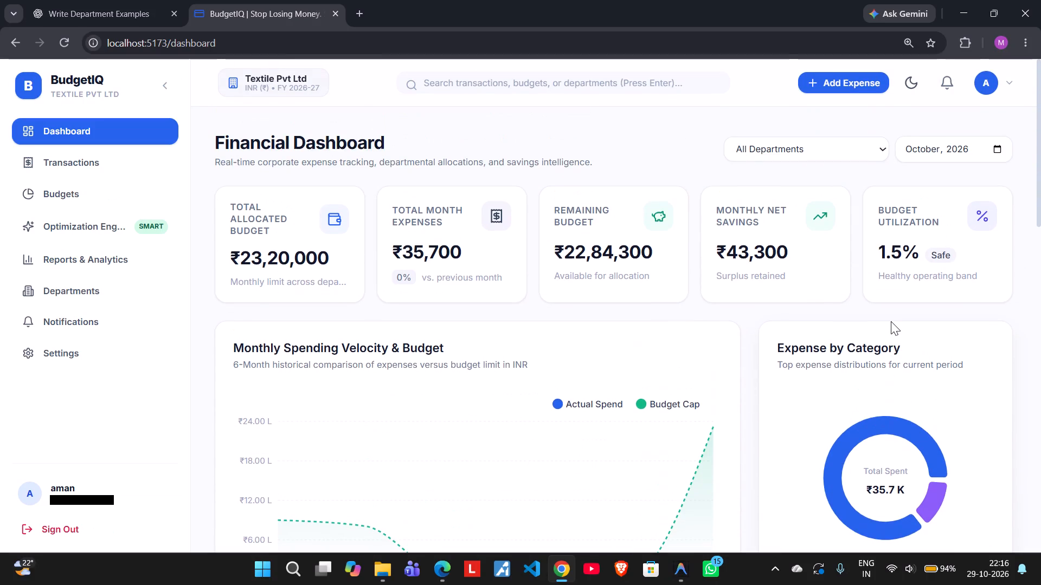
{"action": "left_click", "coordinate": [63, 48]}
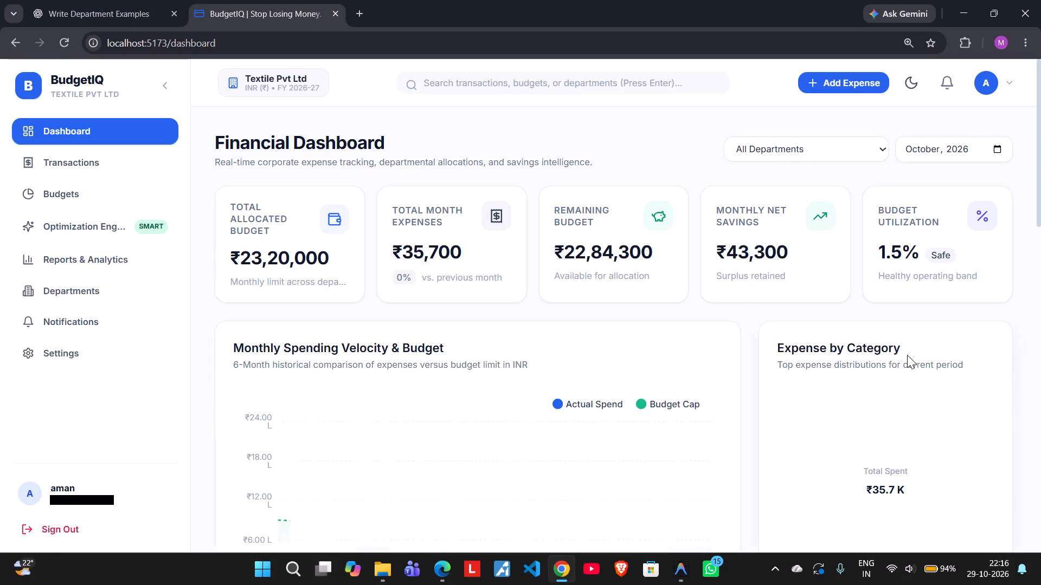
{"action": "scroll", "coordinate": [907, 355], "scroll_direction": "down", "scroll_amount": 1}
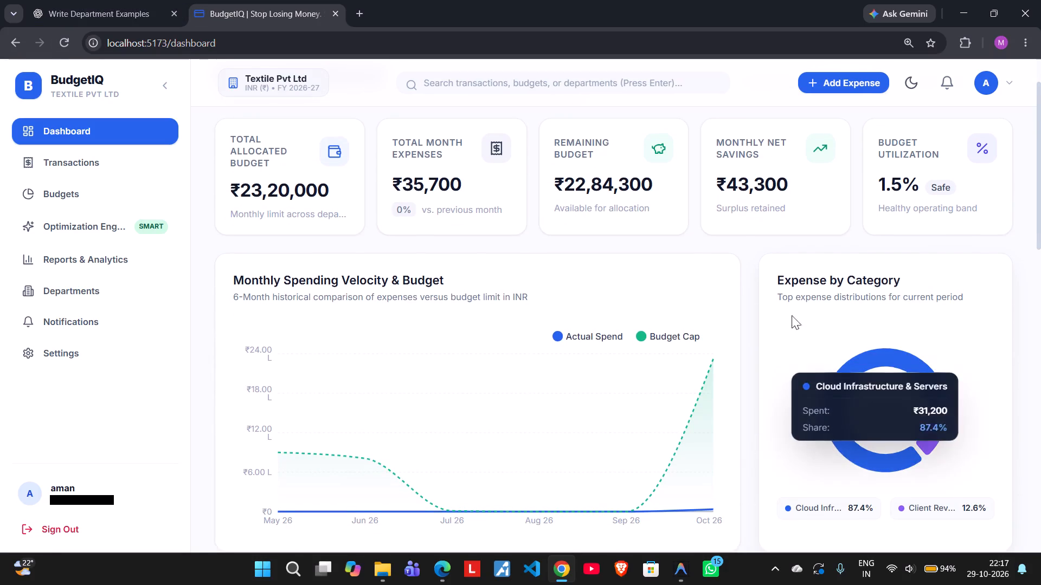
Review the budget comparison, transaction ledger, financial reports and departments pages after the new income entry.
{"action": "left_click", "coordinate": [54, 190]}
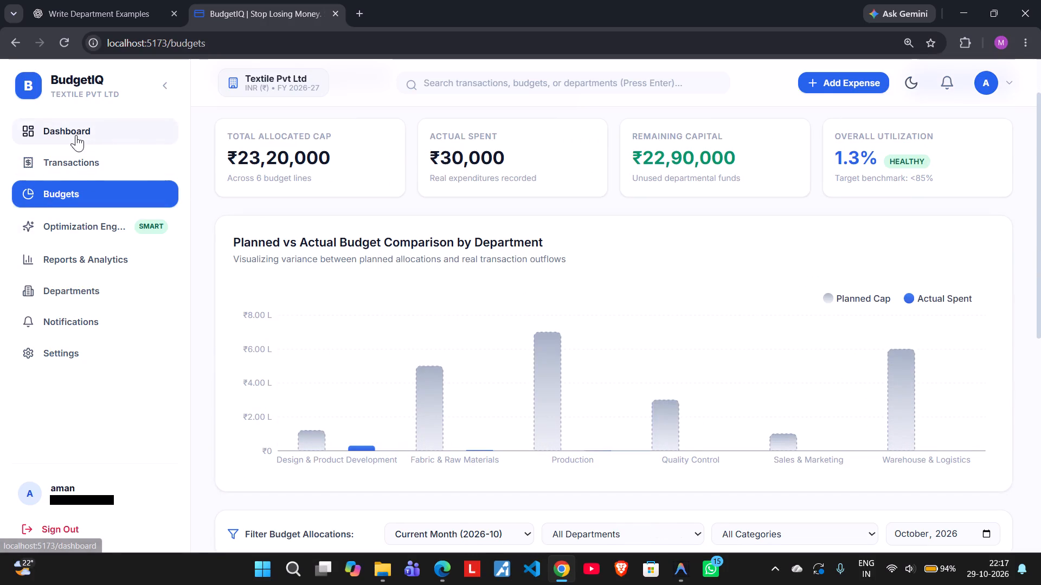
{"action": "left_click", "coordinate": [78, 161]}
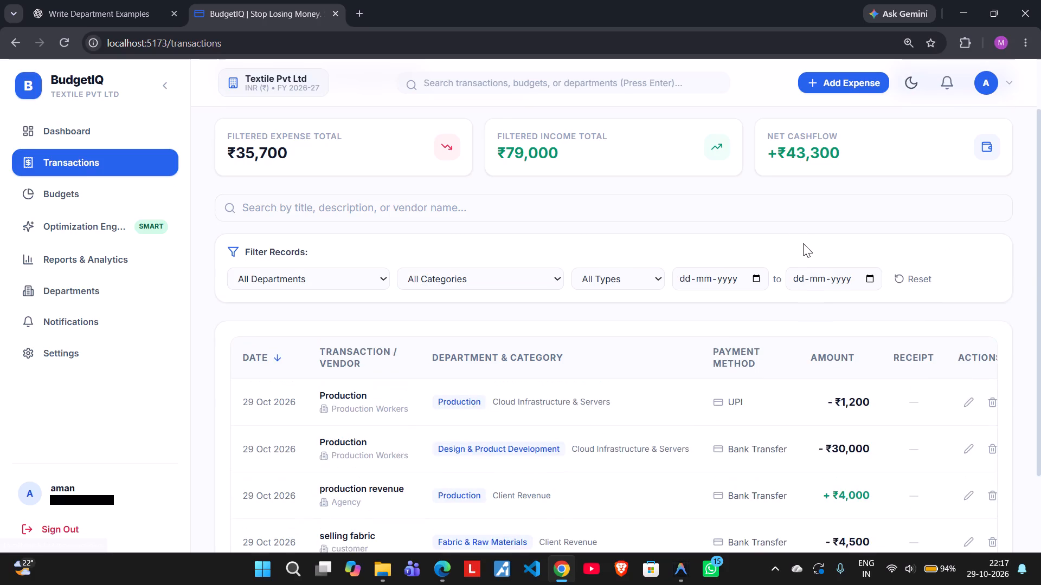
{"action": "scroll", "coordinate": [803, 245], "scroll_direction": "down", "scroll_amount": 3}
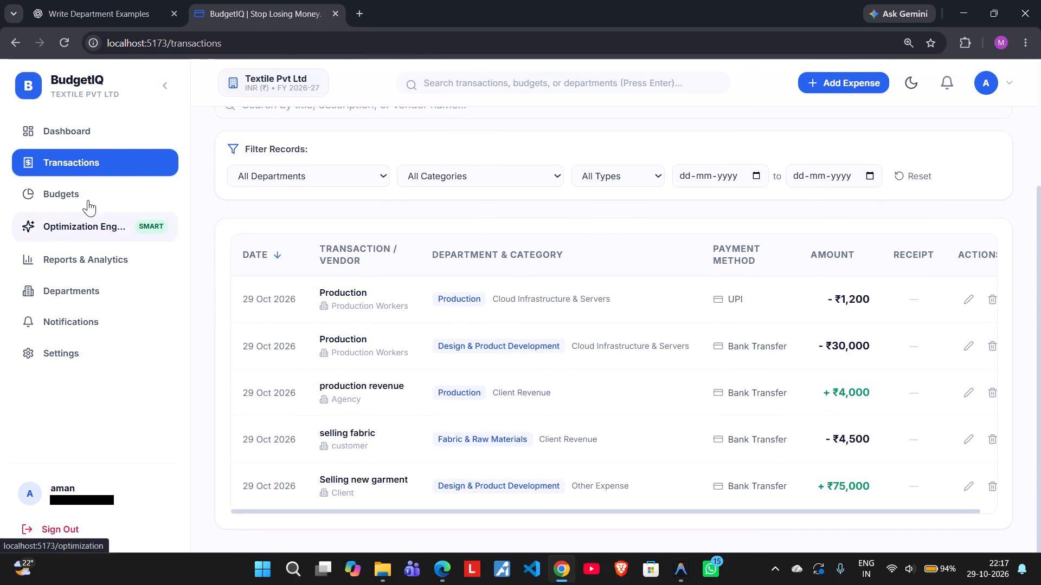
{"action": "left_click", "coordinate": [89, 233]}
{"action": "left_click", "coordinate": [85, 253]}
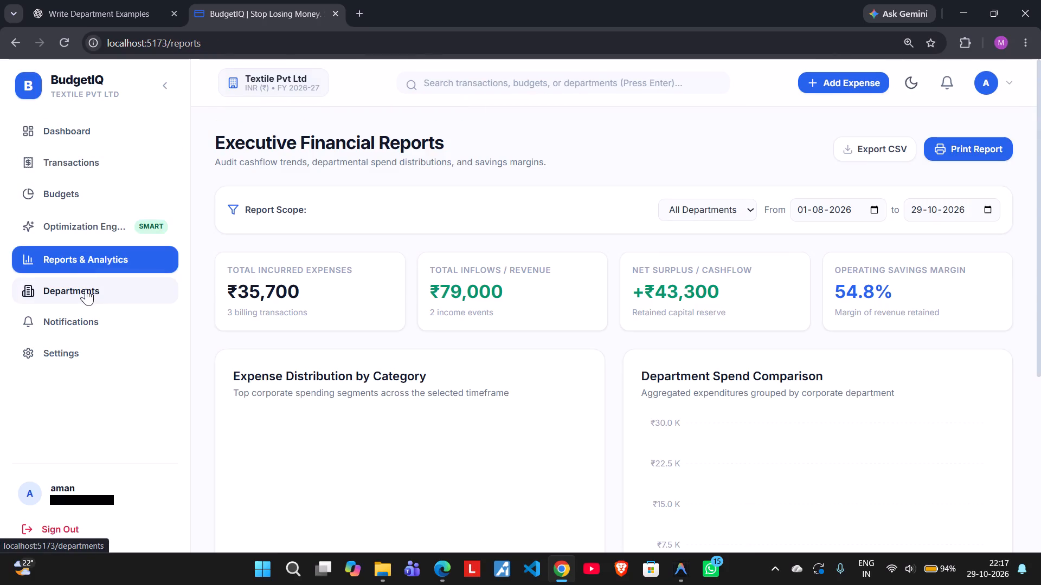
{"action": "left_click", "coordinate": [86, 289]}
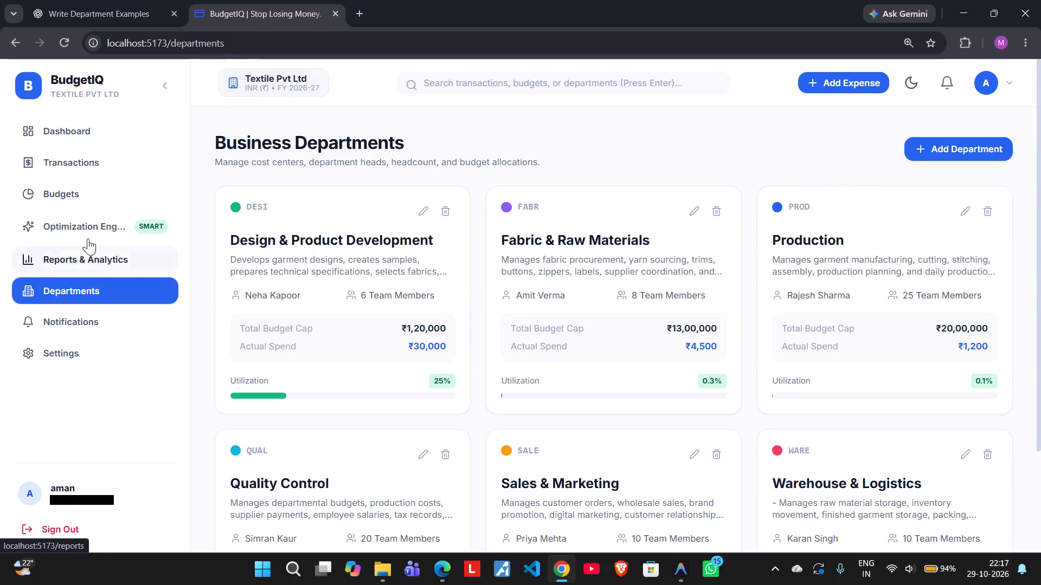
{"action": "left_click", "coordinate": [69, 162]}
{"action": "scroll", "coordinate": [752, 291], "scroll_direction": "up", "scroll_amount": 3}
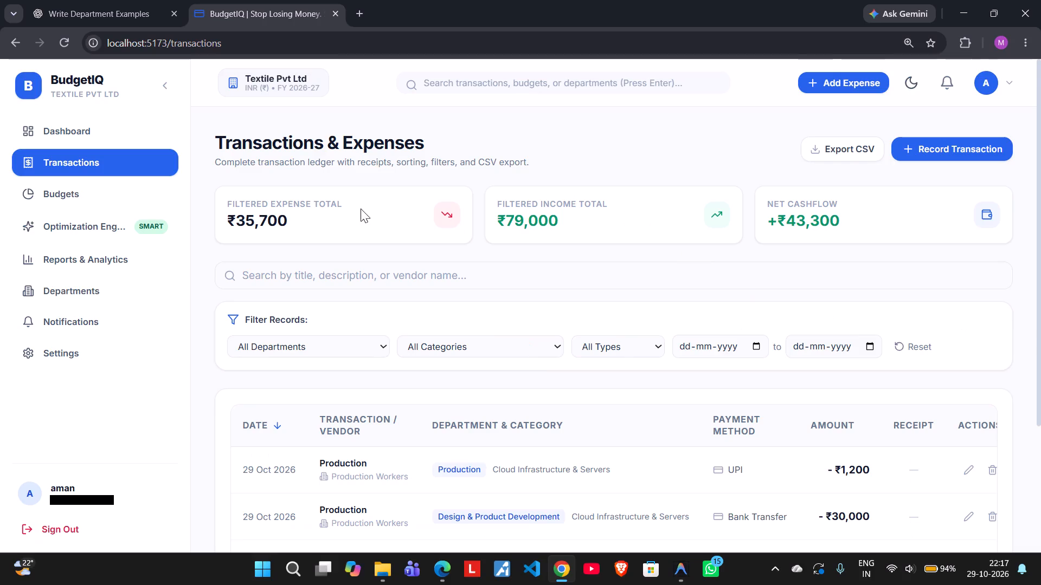
Return to the Financial Dashboard, look over its charts and department utilization, and reload it.
{"action": "left_click", "coordinate": [81, 129]}
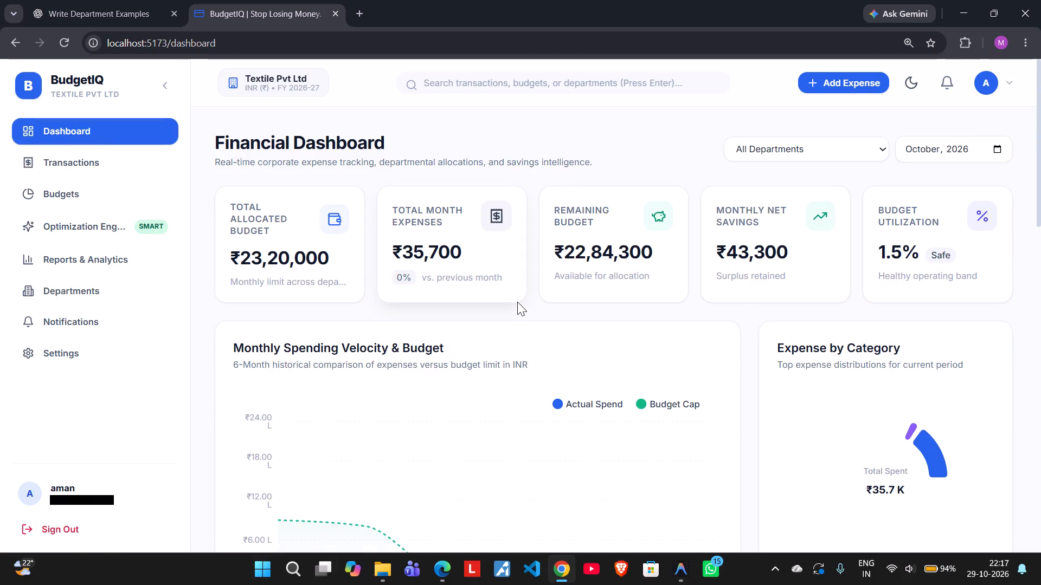
{"action": "scroll", "coordinate": [517, 302], "scroll_direction": "down", "scroll_amount": 4}
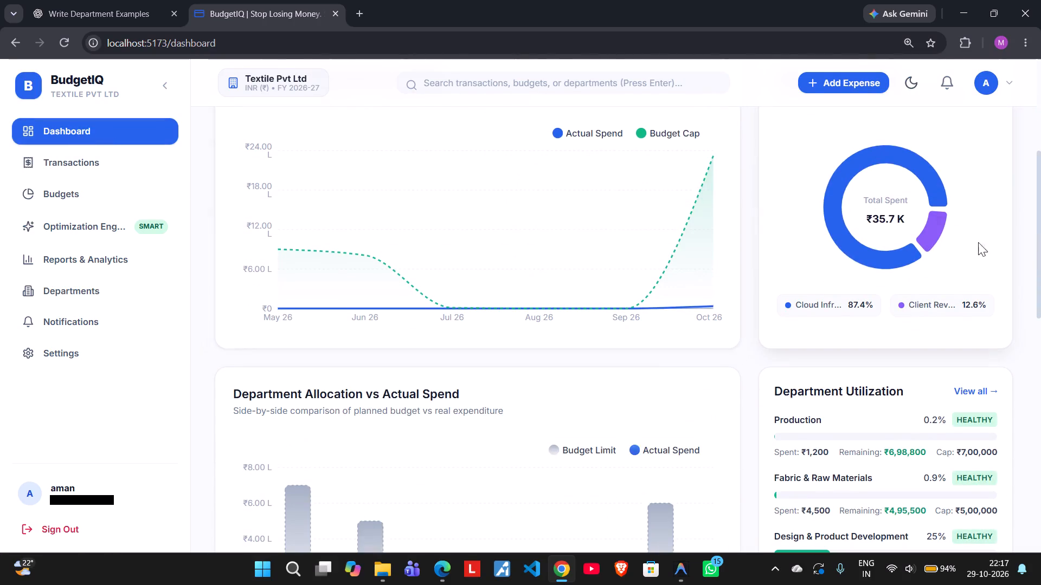
{"action": "left_click", "coordinate": [67, 46]}
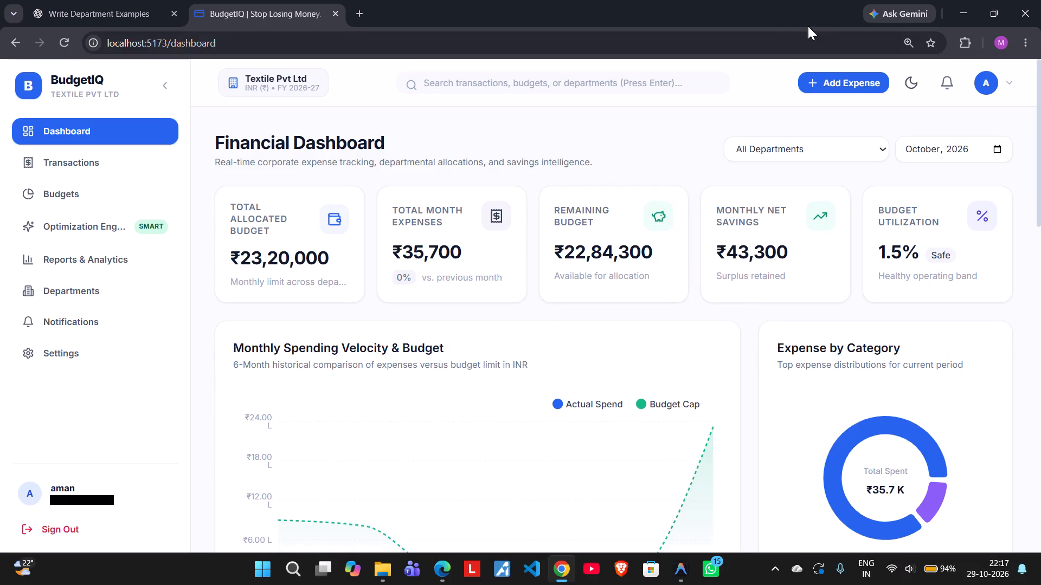
Start a new income transaction titled "selling garments" for the Fabric & Raw Materials department with an amount of ₹75000.
{"action": "left_click", "coordinate": [822, 87]}
{"action": "left_click", "coordinate": [610, 156]}
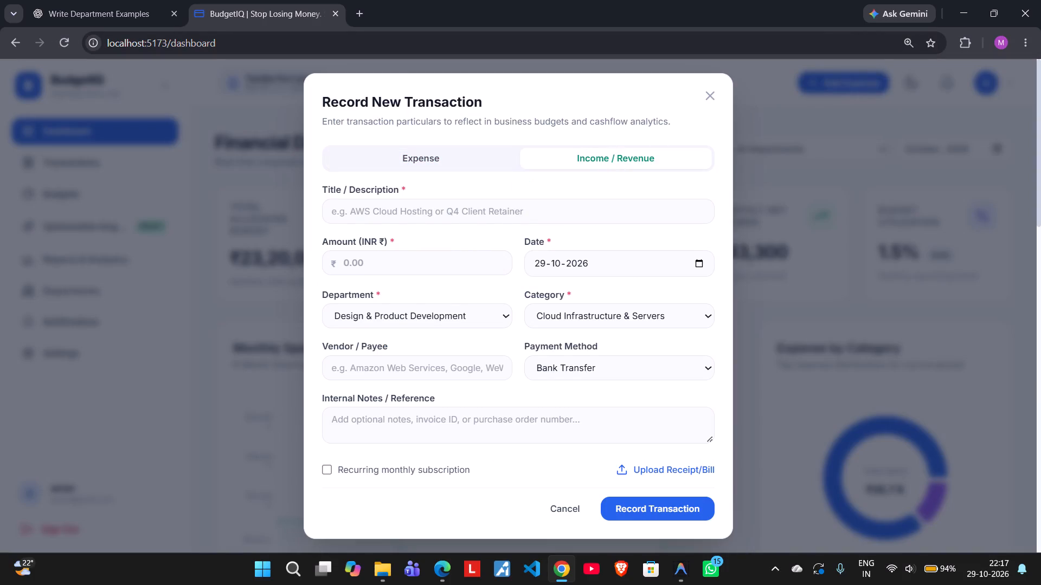
{"action": "left_click", "coordinate": [431, 315]}
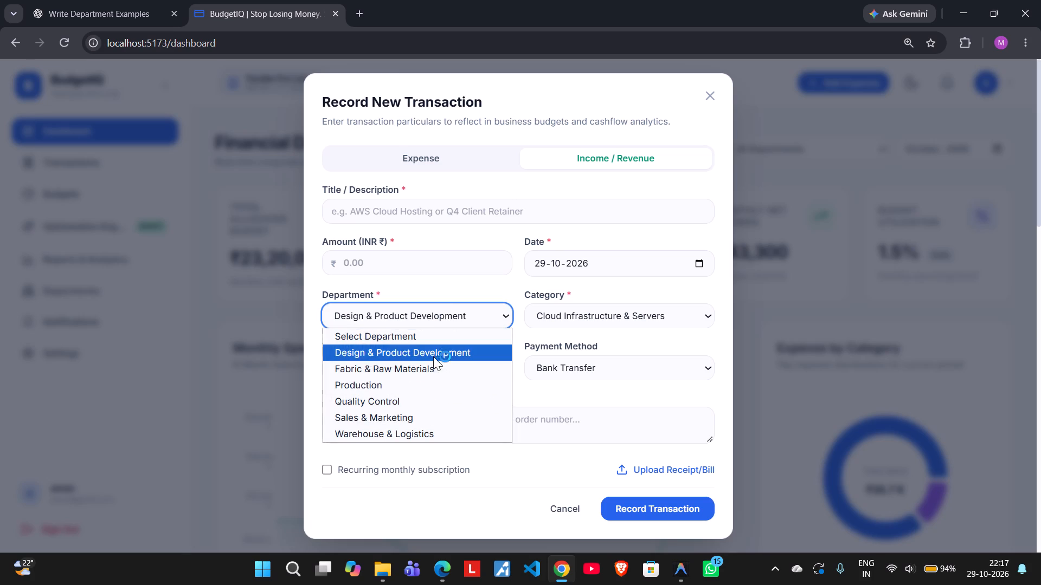
{"action": "left_click", "coordinate": [432, 363]}
{"action": "left_click", "coordinate": [405, 211]}
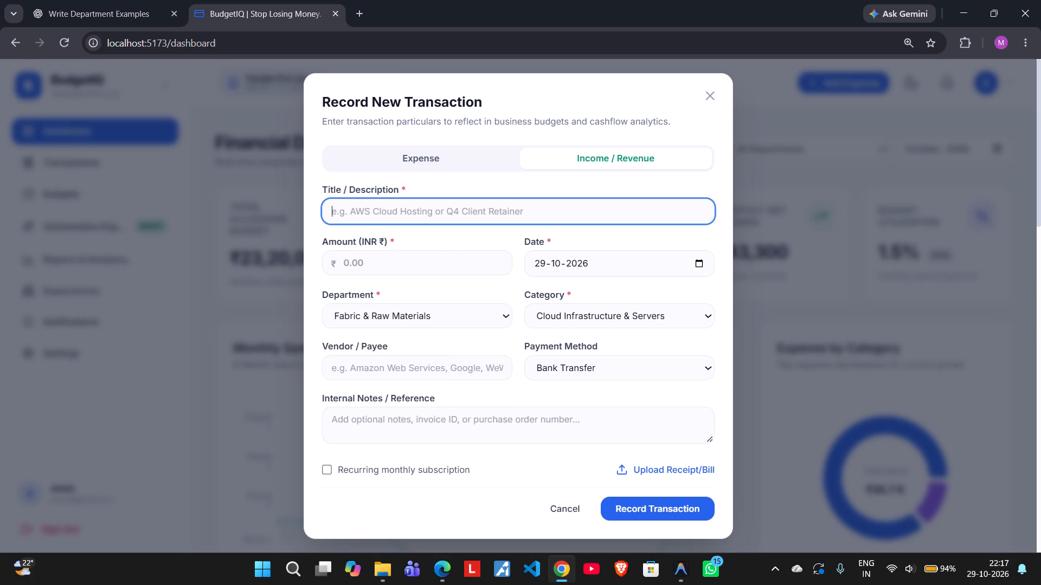
{"action": "type", "text": "selling"}
{"action": "key", "text": "space"}
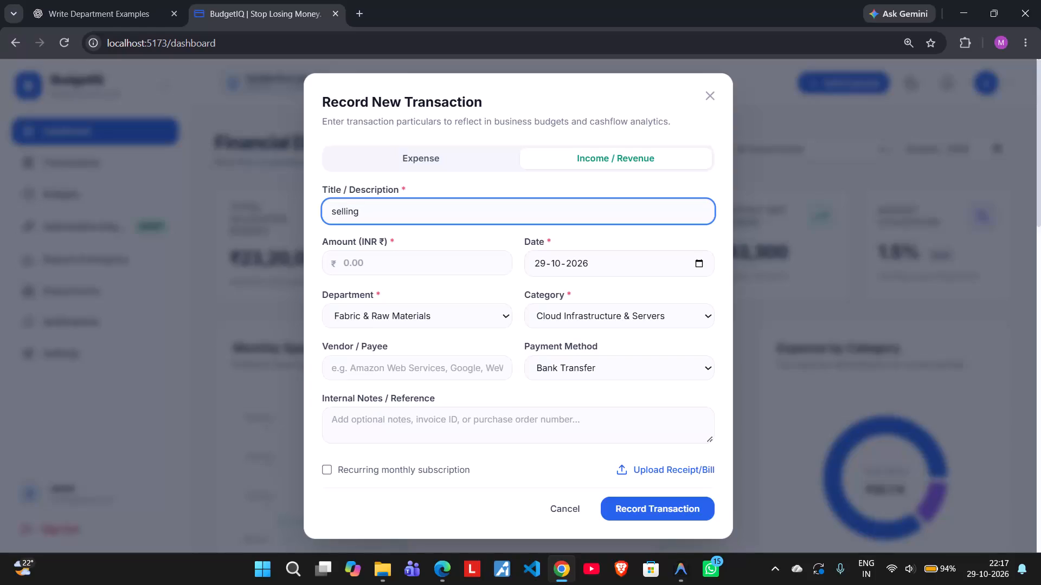
{"action": "type", "text": "gr"}
{"action": "key", "text": "BackSpace"}
{"action": "type", "text": "arments"}
{"action": "left_click", "coordinate": [409, 267]}
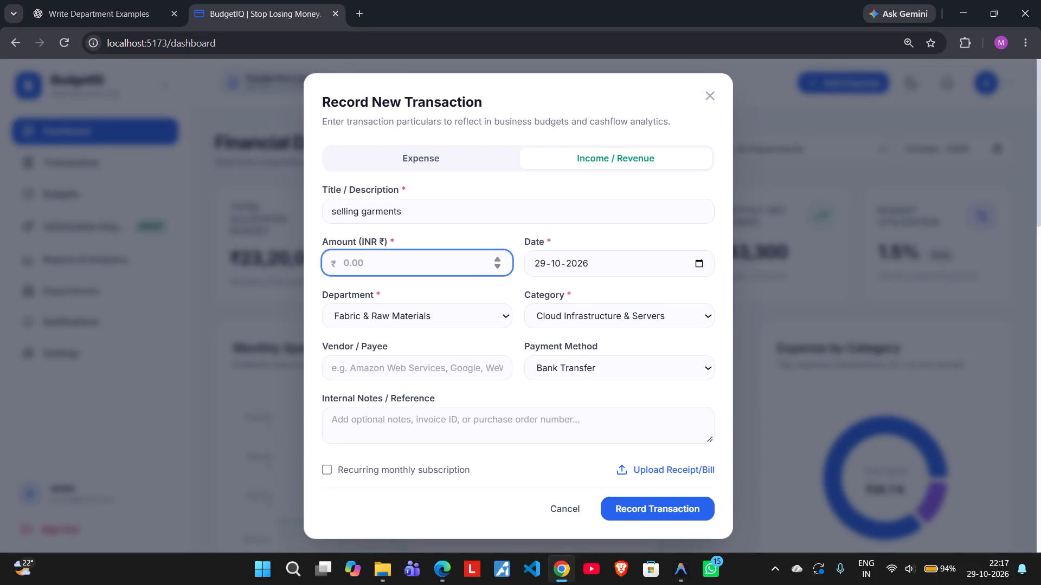
{"action": "key", "text": "7"}
{"action": "type", "text": "5000"}
Set the income transaction's category to Other Expense, payment method to Credit Card and vendor to "Client".
{"action": "left_click", "coordinate": [501, 320]}
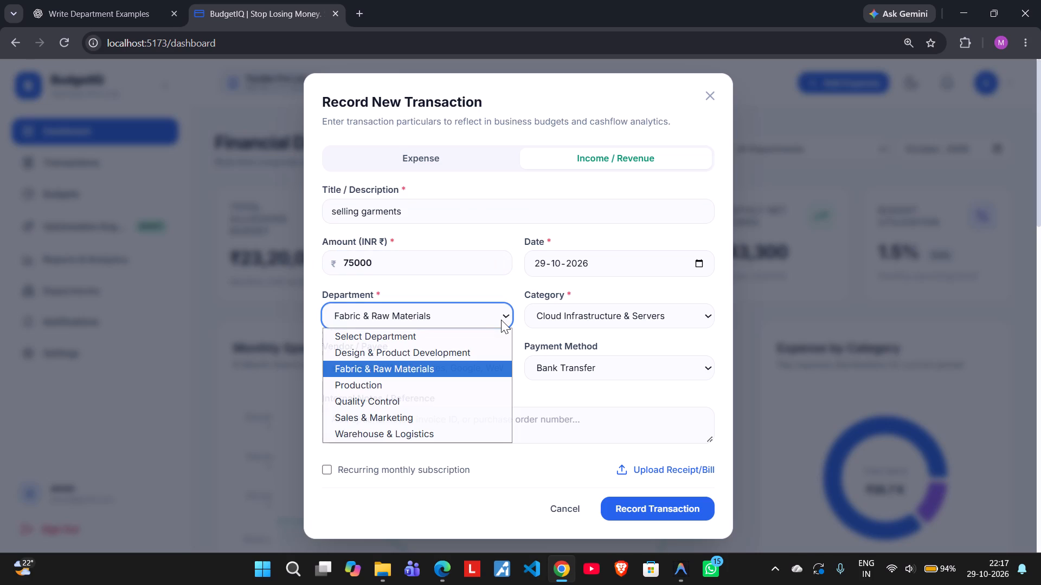
{"action": "left_click", "coordinate": [501, 320]}
{"action": "left_click", "coordinate": [545, 320]}
{"action": "scroll", "coordinate": [614, 313], "scroll_direction": "down", "scroll_amount": 5}
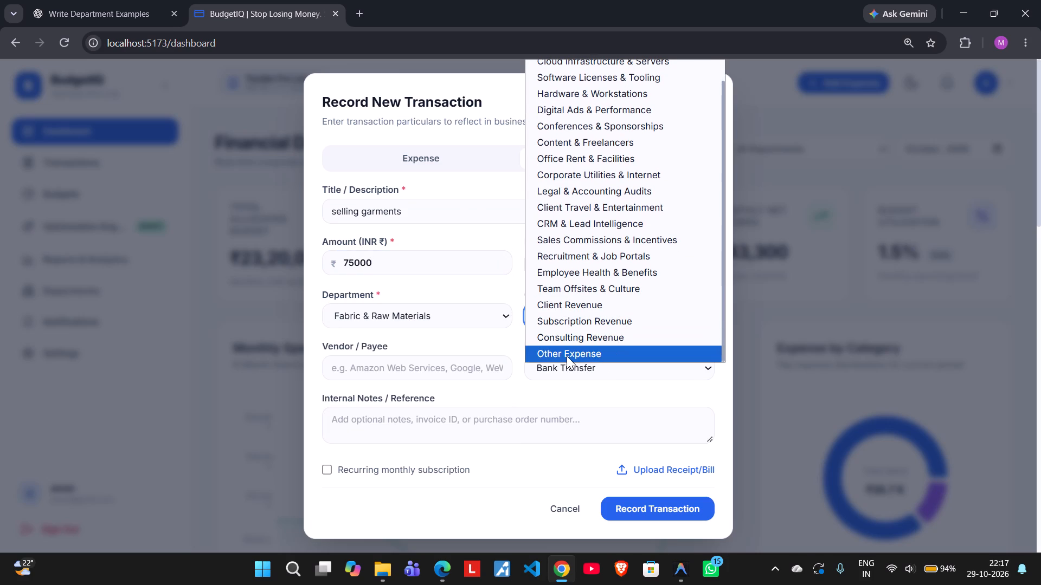
{"action": "left_click", "coordinate": [567, 356]}
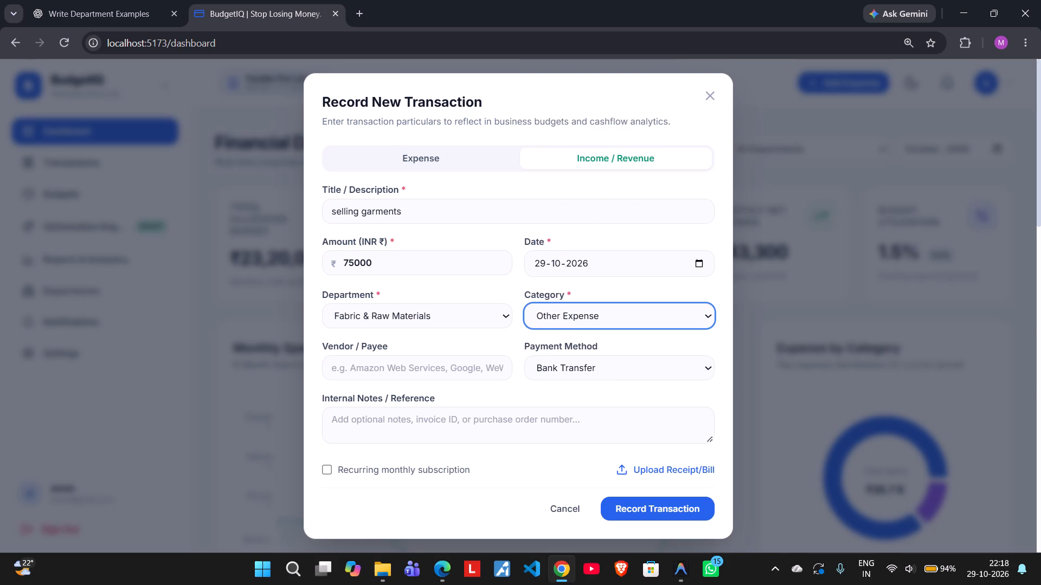
{"action": "left_click", "coordinate": [538, 366]}
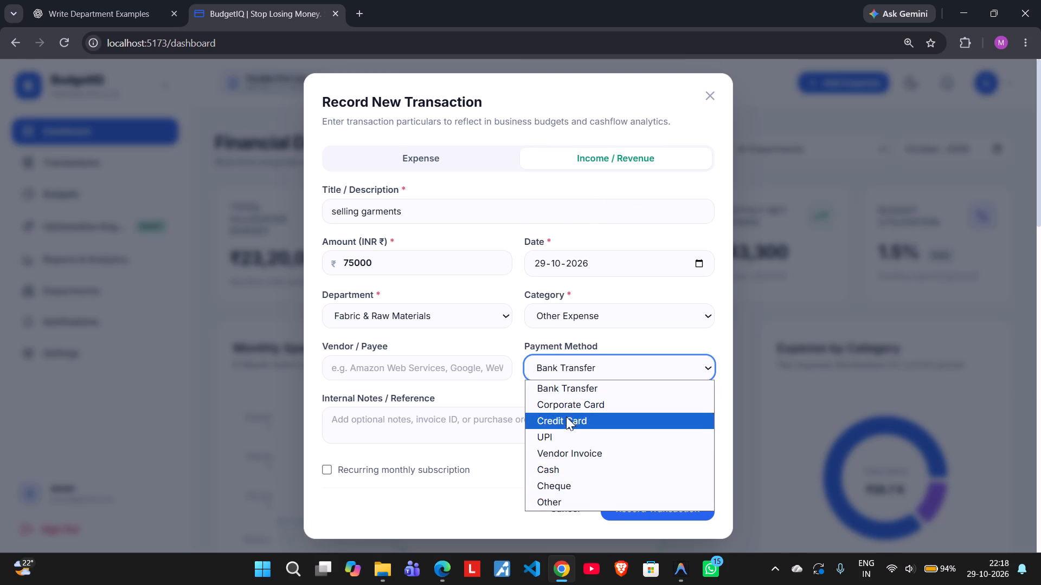
{"action": "left_click", "coordinate": [569, 418]}
{"action": "left_click", "coordinate": [434, 374]}
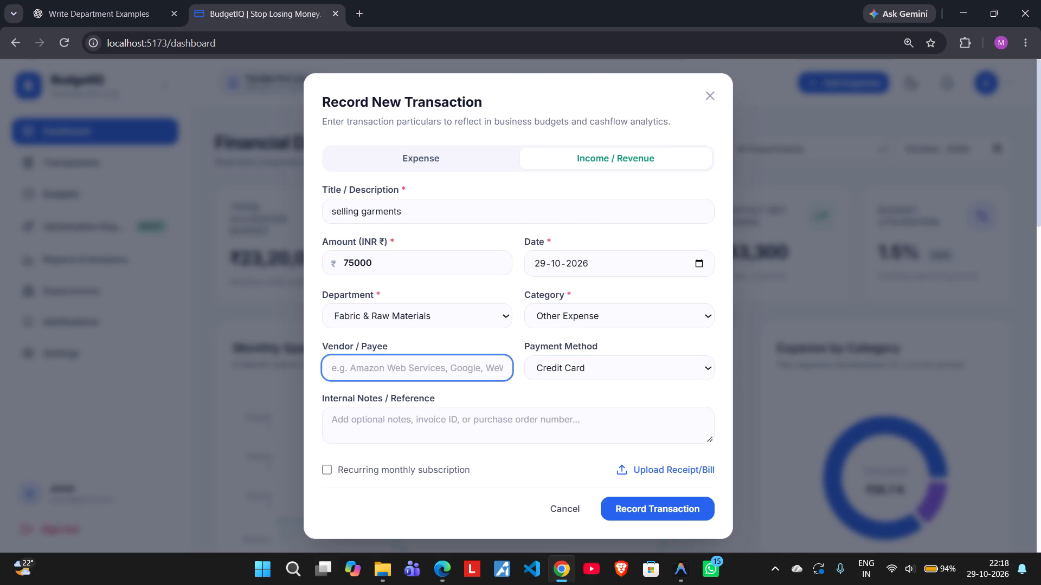
{"action": "key", "text": "shift+c"}
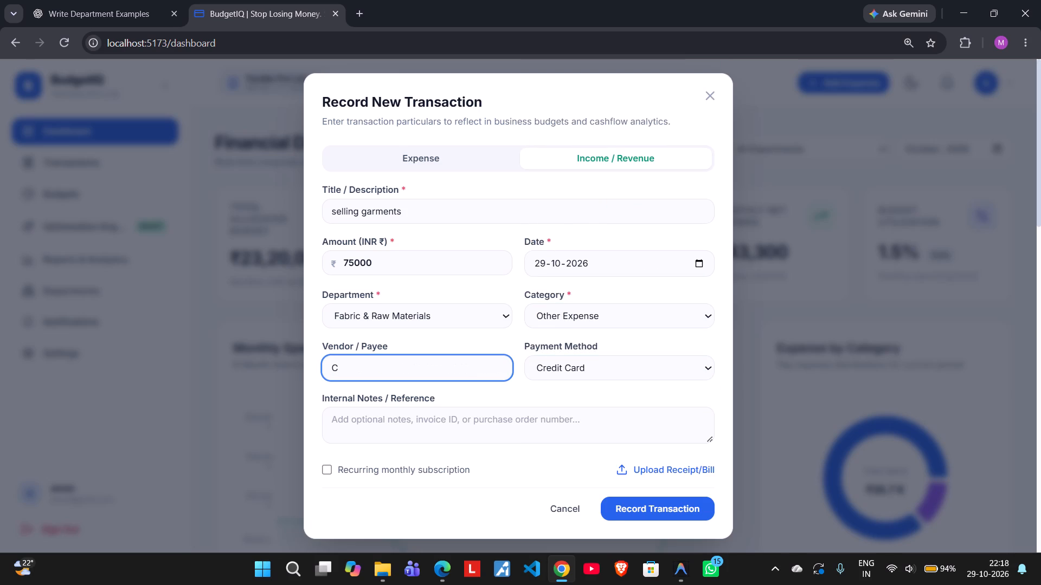
{"action": "type", "text": "lient"}
Add the internal note "selling garments to client", reusing the title text, and record the transaction.
{"action": "left_click_drag", "start_coordinate": [420, 204], "coordinate": [270, 215]}
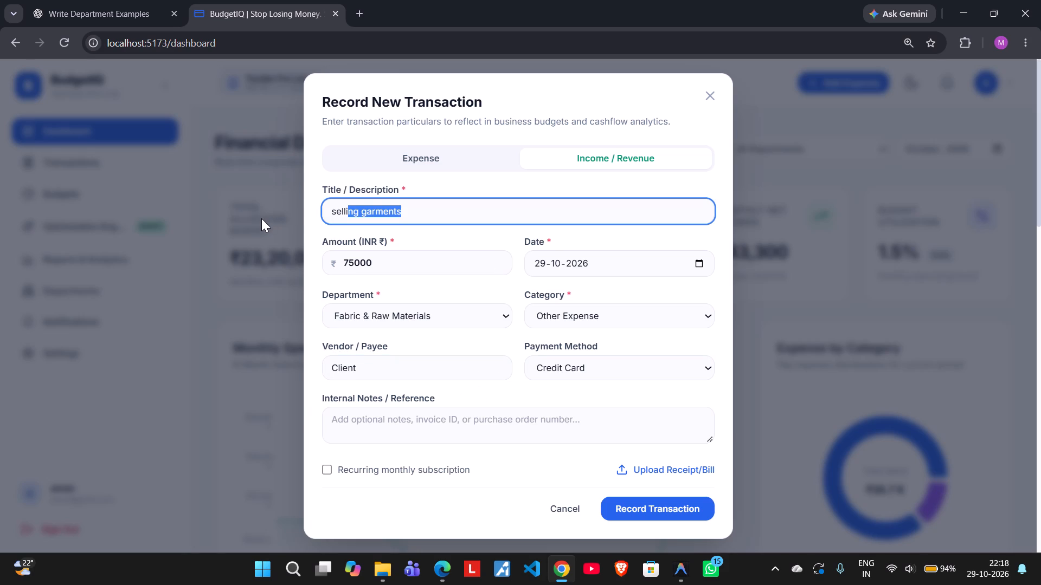
{"action": "key", "text": "ctrl+c"}
{"action": "left_click", "coordinate": [364, 416]}
{"action": "key", "text": "ctrl+v"}
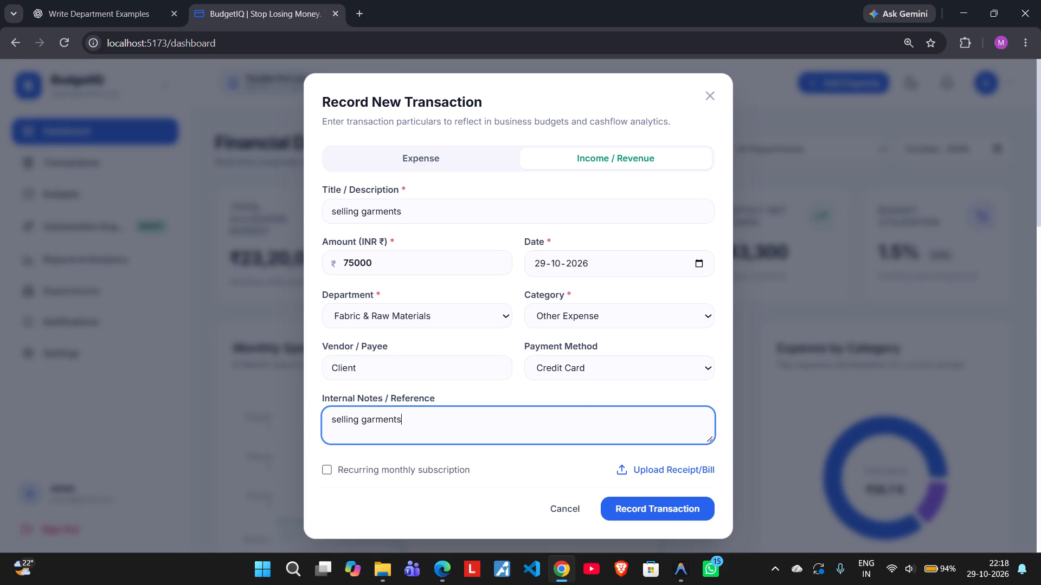
{"action": "key", "text": "space"}
{"action": "type", "text": "to client"}
{"action": "left_click", "coordinate": [658, 504]}
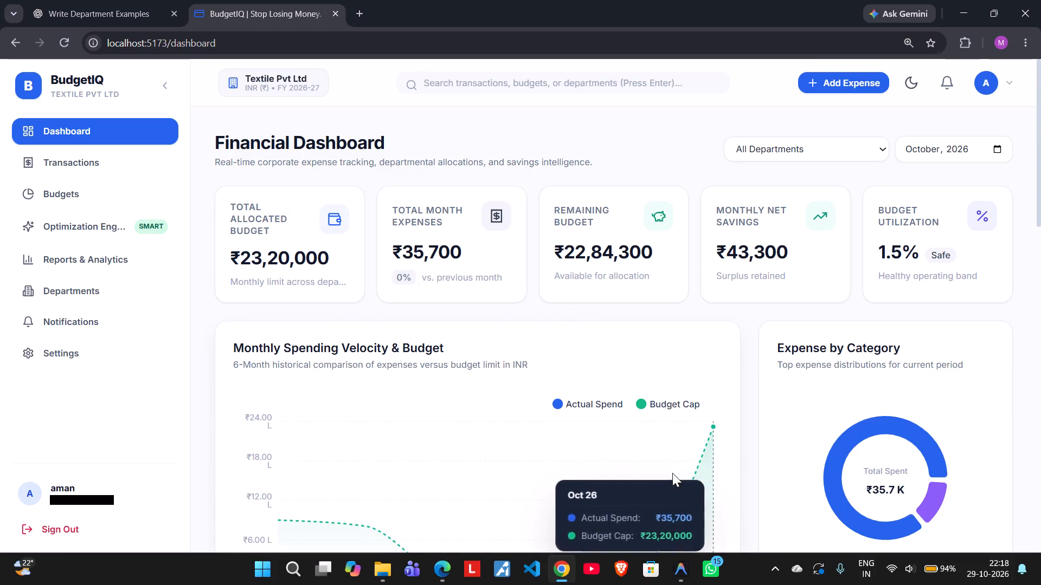
Reload the Financial Dashboard, briefly preview the dark theme, and review the summary cards, spending trend and department allocation and utilization.
{"action": "scroll", "coordinate": [923, 434], "scroll_direction": "up", "scroll_amount": 4}
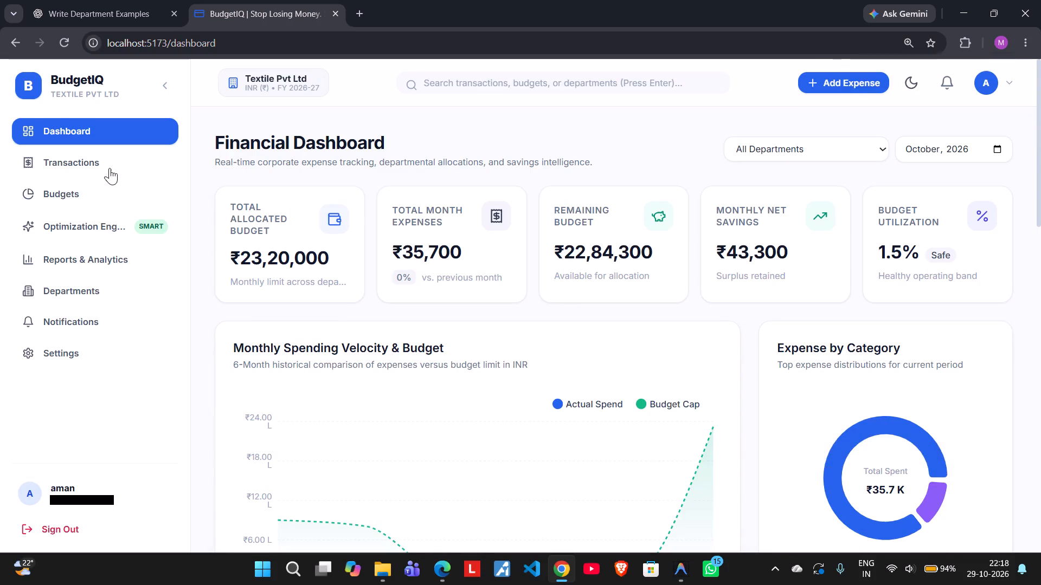
{"action": "left_click", "coordinate": [61, 44]}
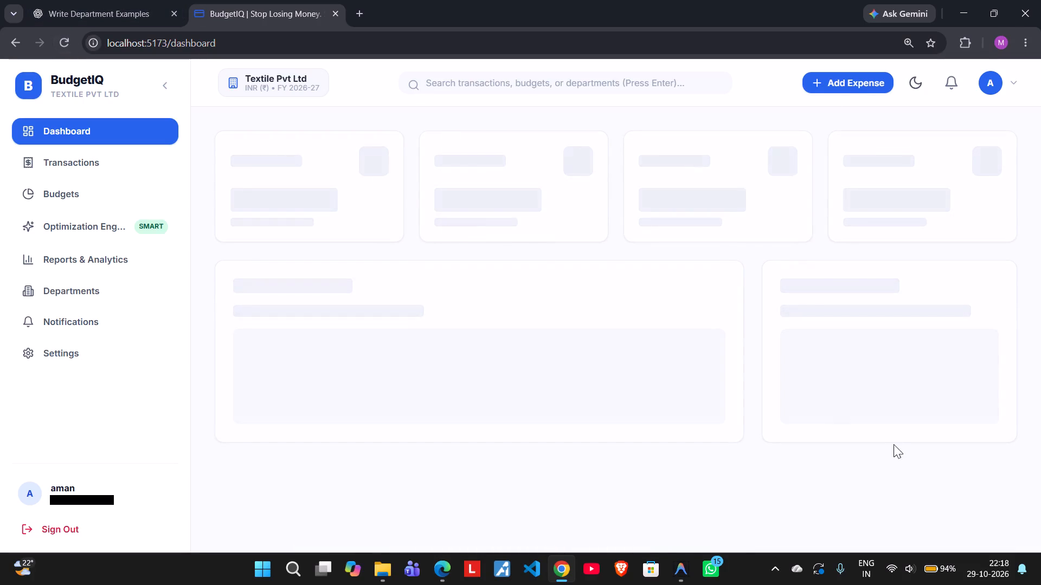
{"action": "scroll", "coordinate": [895, 457], "scroll_direction": "down", "scroll_amount": 2}
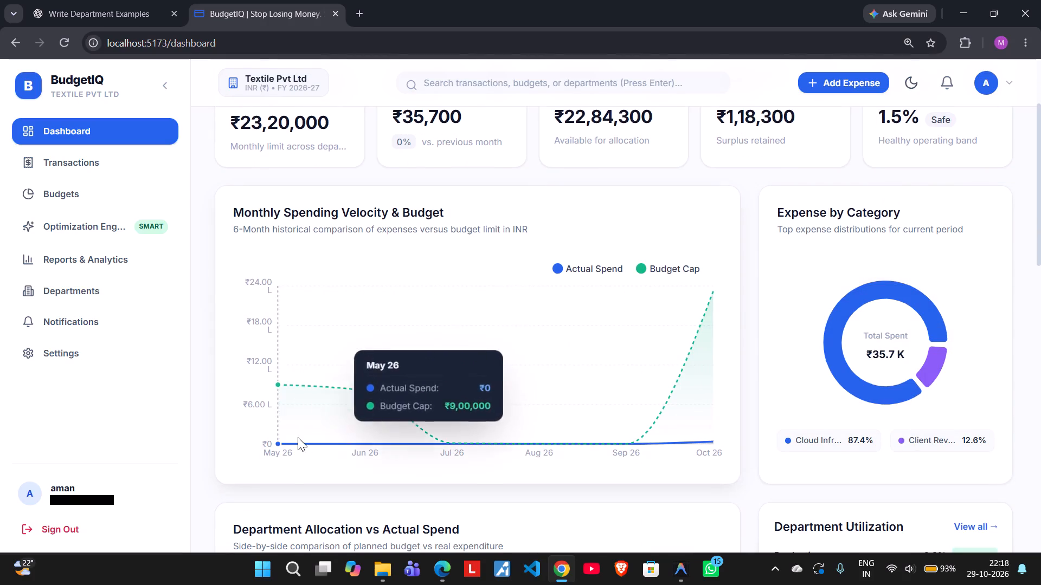
{"action": "scroll", "coordinate": [856, 226], "scroll_direction": "up", "scroll_amount": 5}
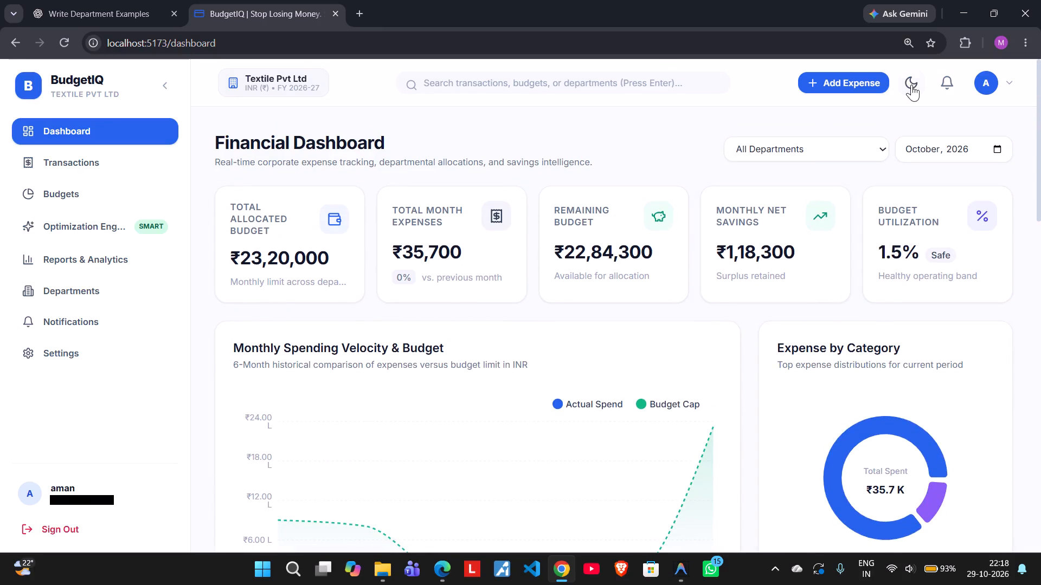
{"action": "left_click", "coordinate": [911, 84]}
{"action": "left_click", "coordinate": [911, 84]}
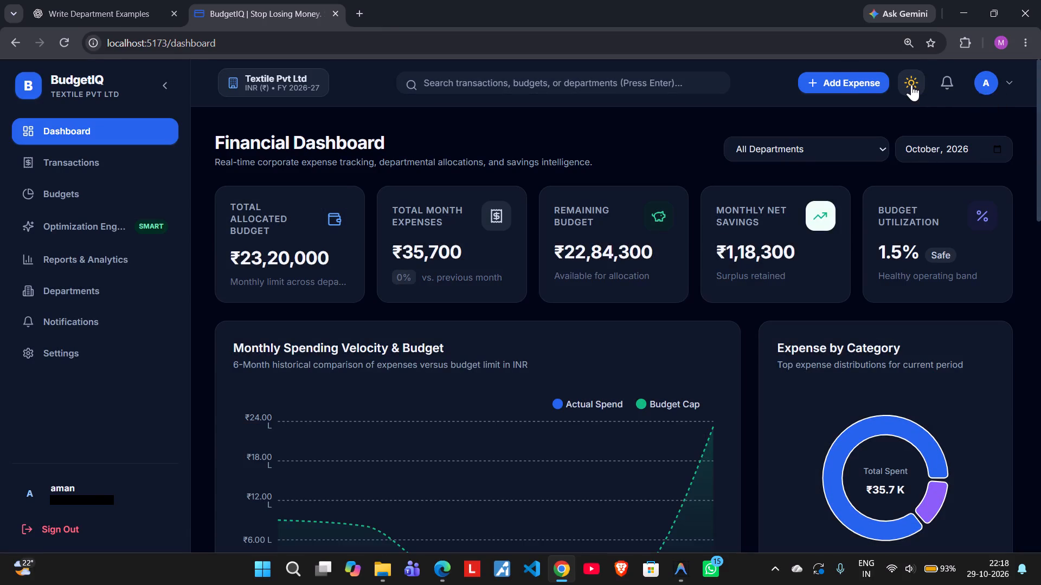
{"action": "scroll", "coordinate": [728, 282], "scroll_direction": "down", "scroll_amount": 8}
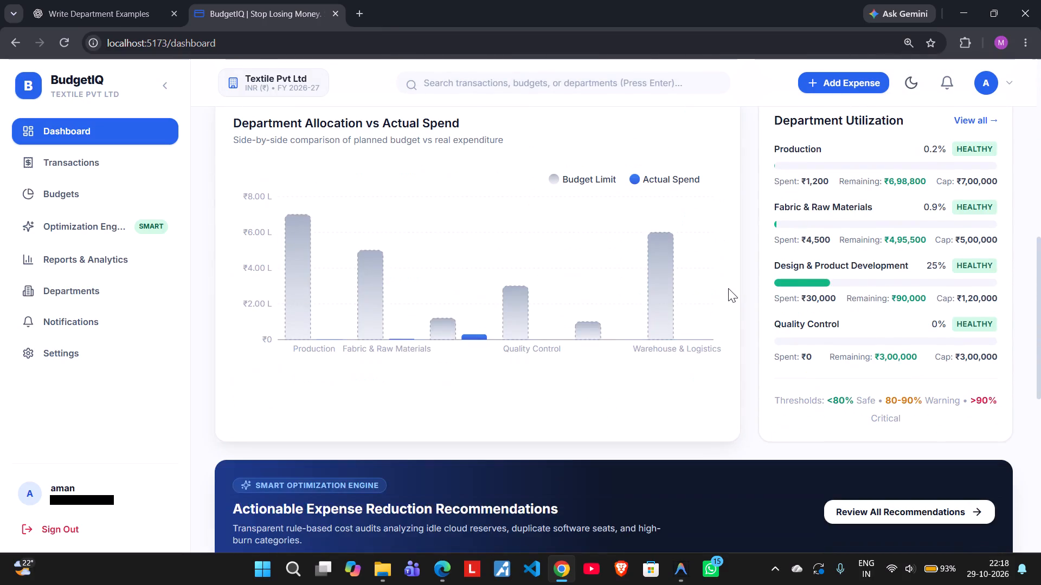
{"action": "scroll", "coordinate": [728, 288], "scroll_direction": "up", "scroll_amount": 1}
{"action": "scroll", "coordinate": [728, 288], "scroll_direction": "down", "scroll_amount": 4}
{"action": "scroll", "coordinate": [728, 288], "scroll_direction": "up", "scroll_amount": 3}
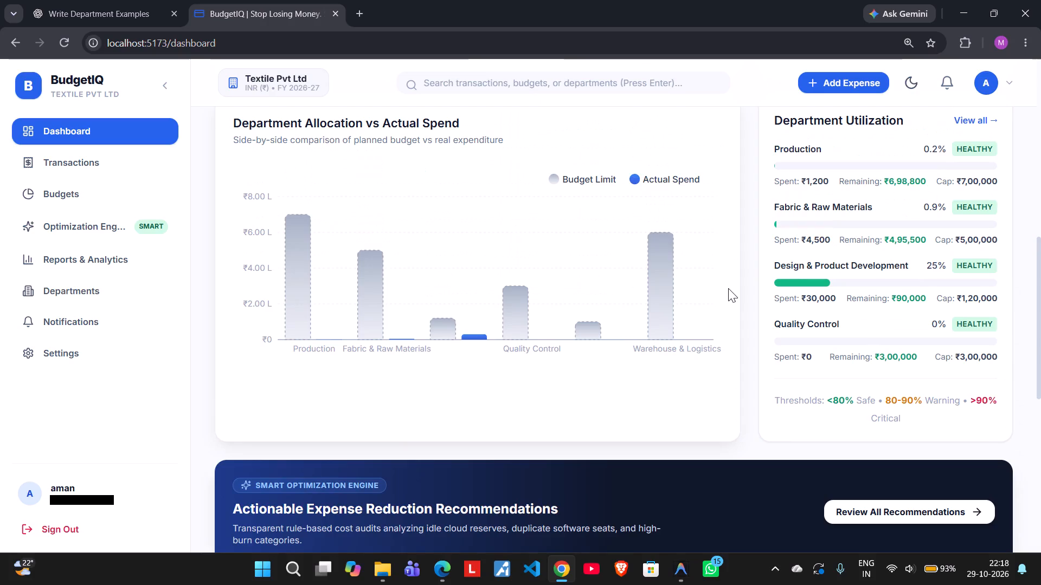
Open and reload the Budgets page, and examine the department and category budgets and the planned cap versus actual spent chart.
{"action": "left_click", "coordinate": [71, 192]}
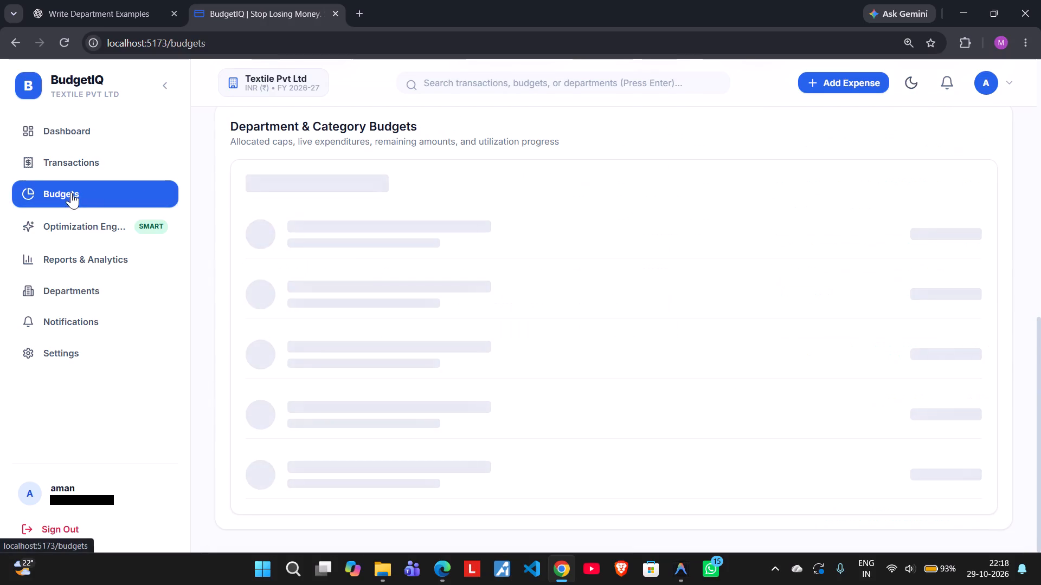
{"action": "left_click", "coordinate": [64, 45]}
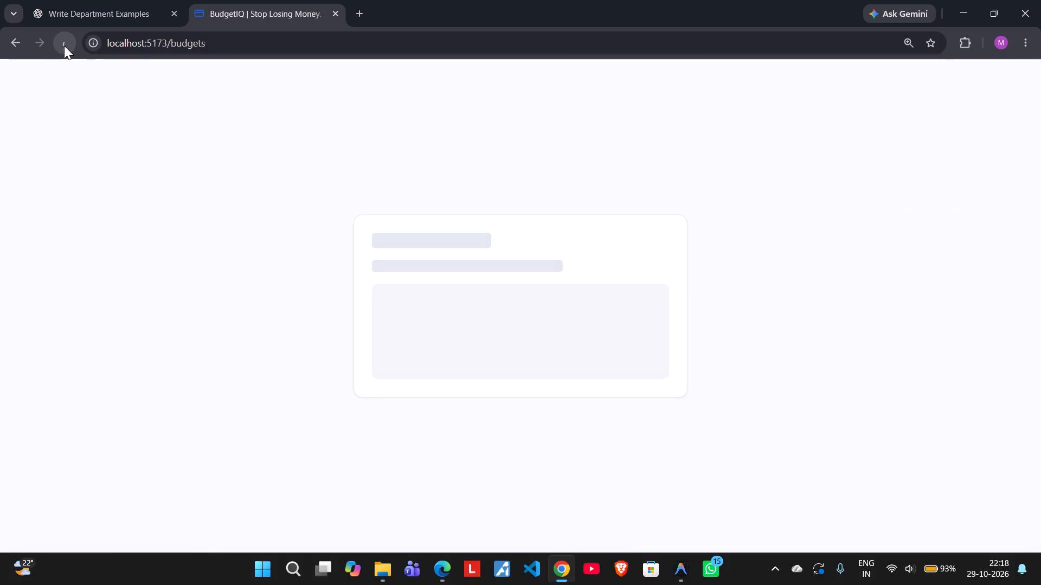
{"action": "scroll", "coordinate": [519, 425], "scroll_direction": "down", "scroll_amount": 5}
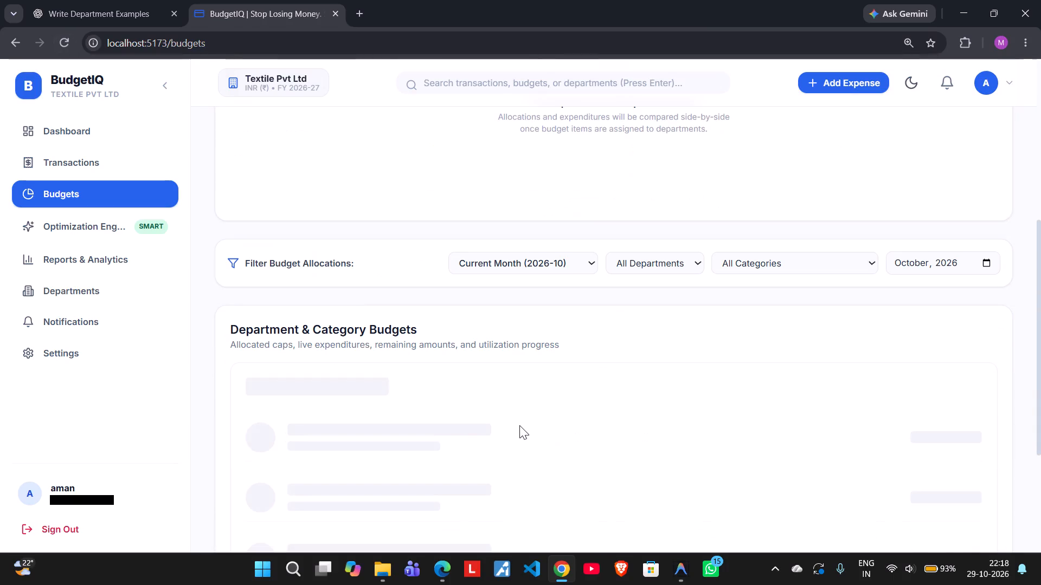
{"action": "scroll", "coordinate": [519, 425], "scroll_direction": "down", "scroll_amount": 3}
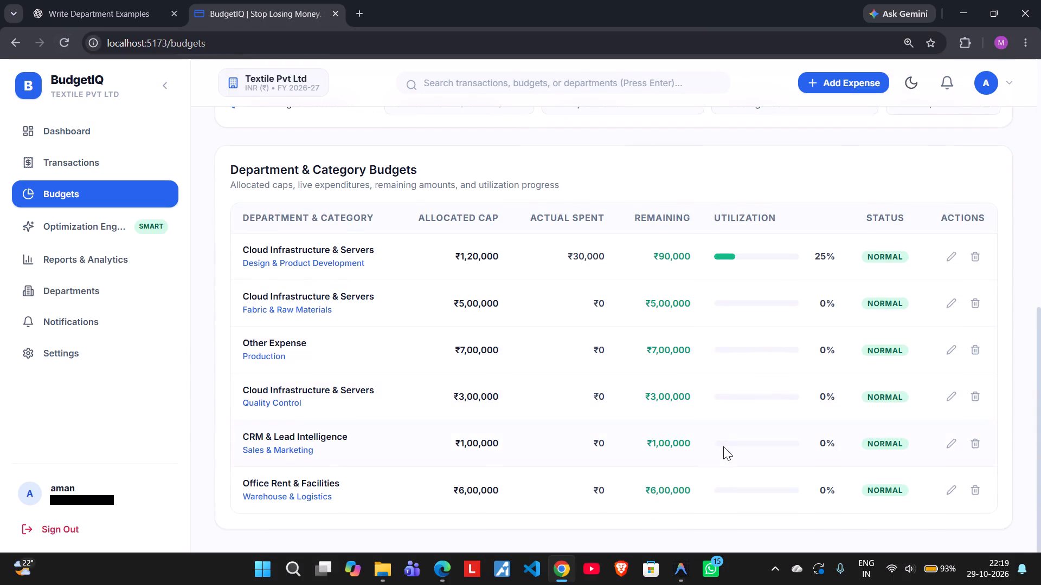
{"action": "scroll", "coordinate": [723, 446], "scroll_direction": "up", "scroll_amount": 3}
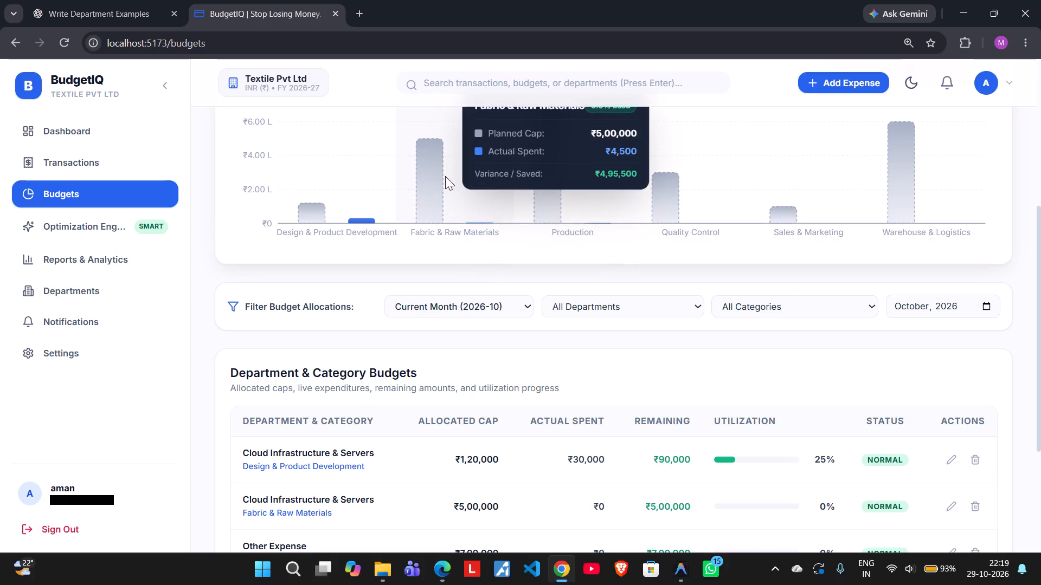
{"action": "scroll", "coordinate": [474, 194], "scroll_direction": "up", "scroll_amount": 1}
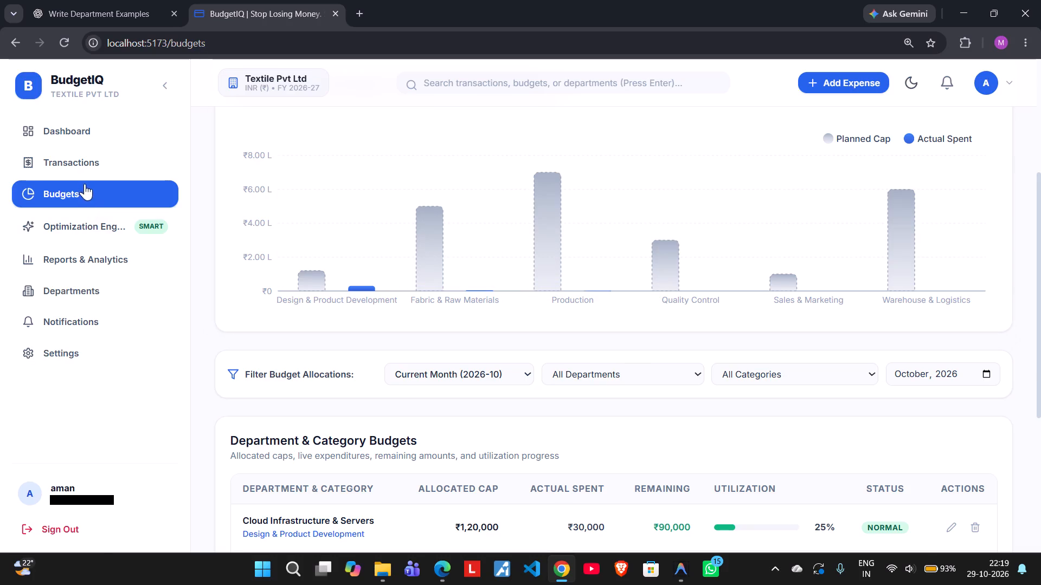
Open the Financial Dashboard and review the summary cards, spending velocity, expense categories, and department allocation and utilization.
{"action": "left_click_drag", "start_coordinate": [85, 162], "coordinate": [88, 157]}
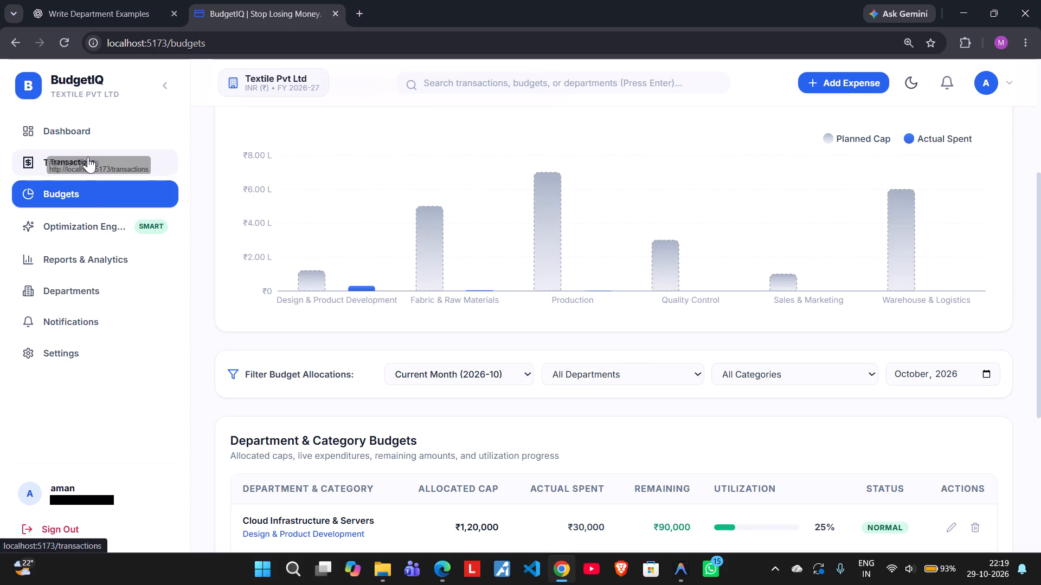
{"action": "left_click", "coordinate": [91, 138]}
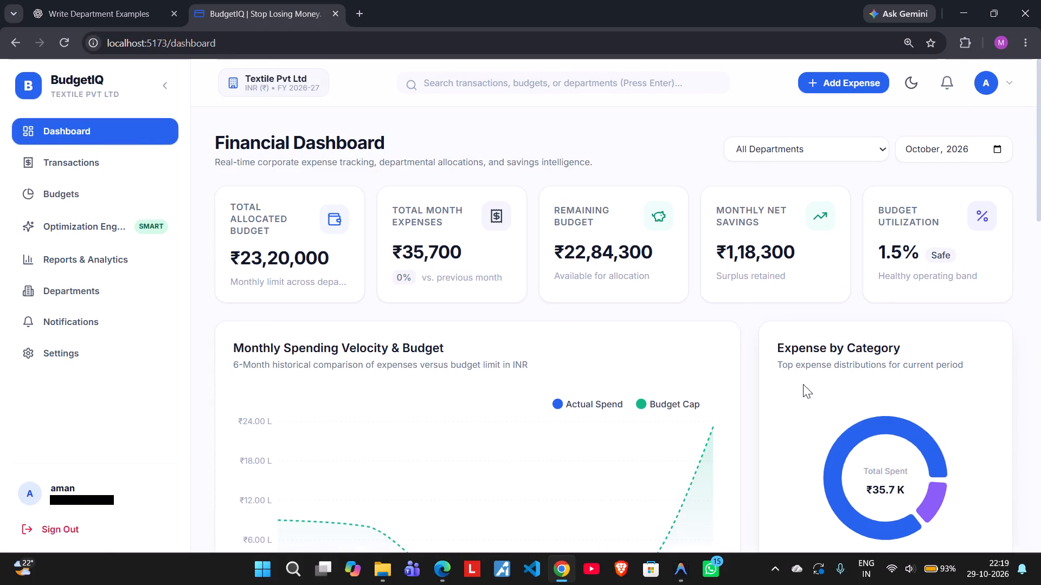
{"action": "scroll", "coordinate": [803, 385], "scroll_direction": "down", "scroll_amount": 2}
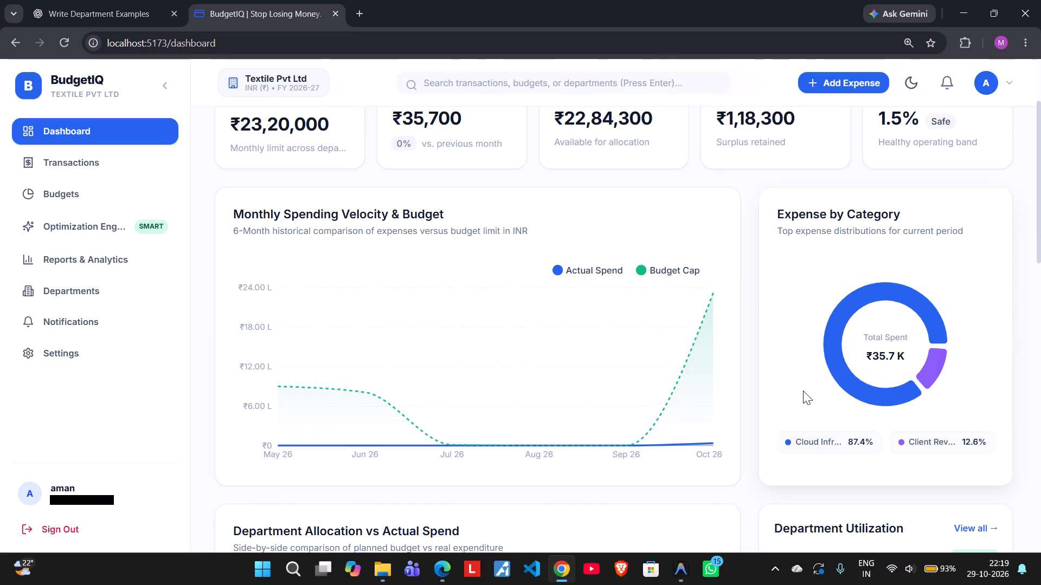
{"action": "scroll", "coordinate": [803, 391], "scroll_direction": "down", "scroll_amount": 2}
{"action": "scroll", "coordinate": [803, 391], "scroll_direction": "up", "scroll_amount": 3}
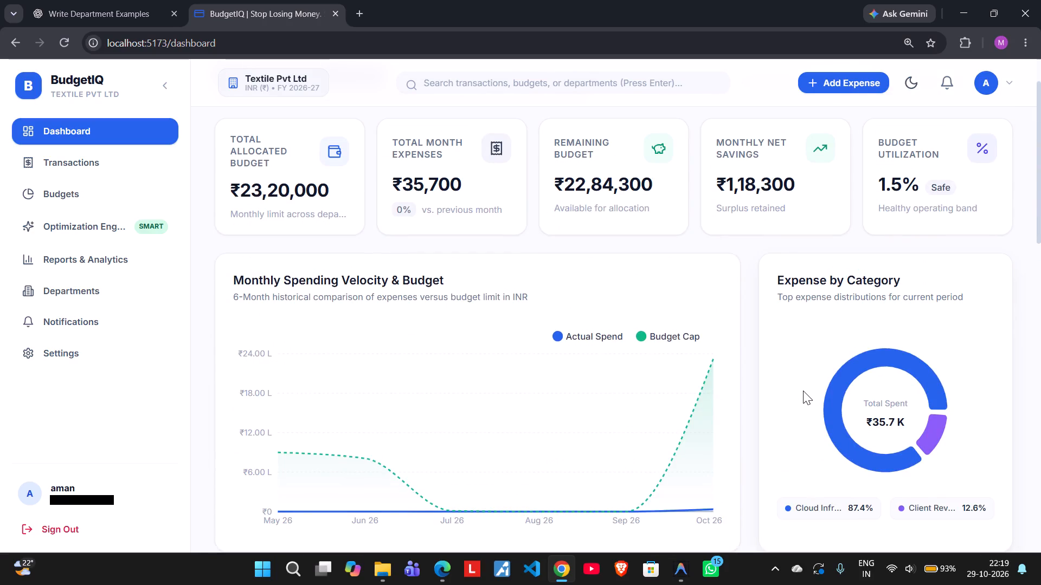
{"action": "scroll", "coordinate": [803, 391], "scroll_direction": "down", "scroll_amount": 8}
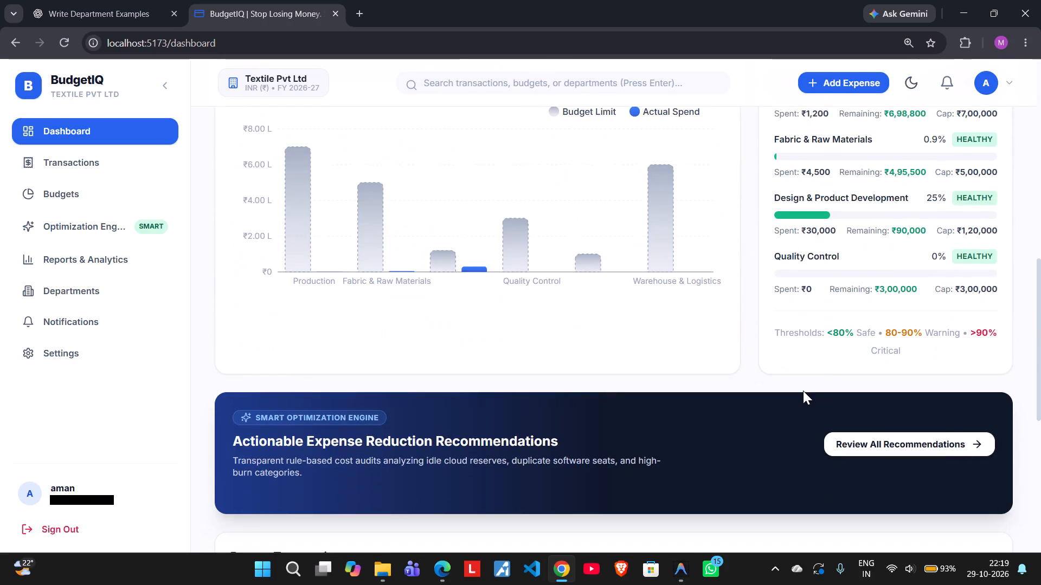
{"action": "scroll", "coordinate": [730, 439], "scroll_direction": "down", "scroll_amount": 5}
{"action": "scroll", "coordinate": [730, 439], "scroll_direction": "up", "scroll_amount": 6}
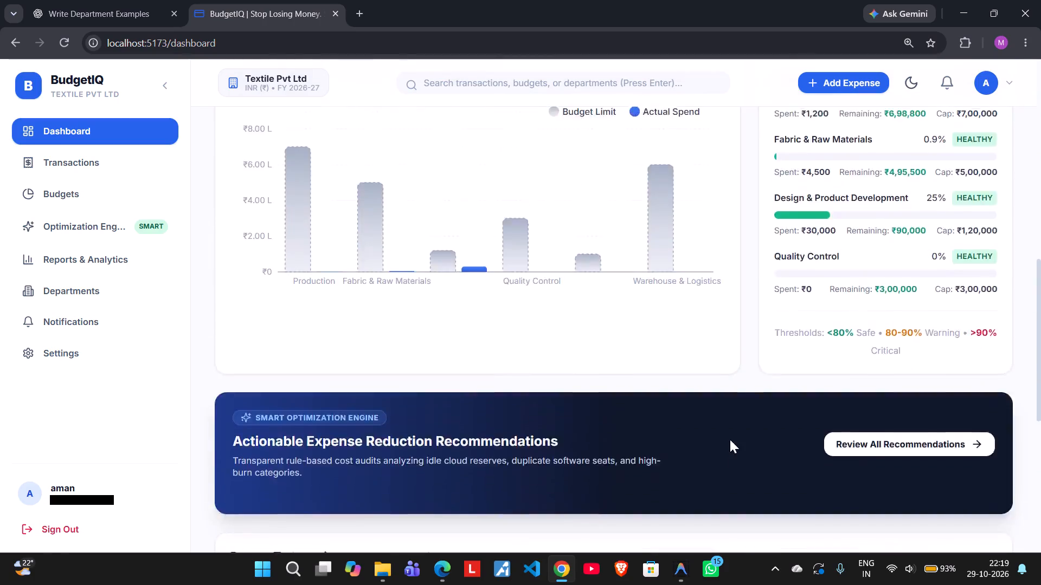
{"action": "scroll", "coordinate": [730, 439], "scroll_direction": "up", "scroll_amount": 17}
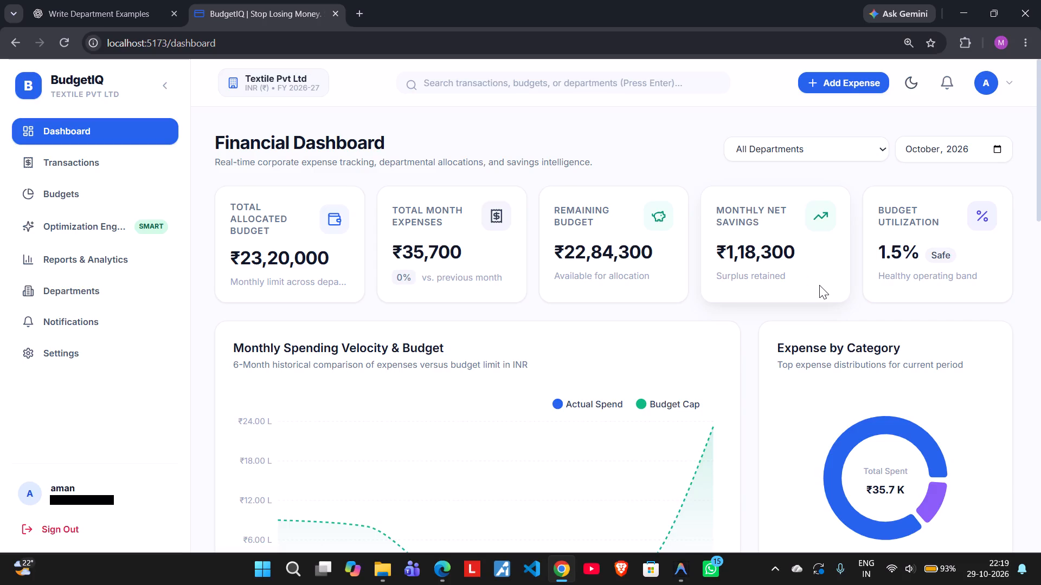
Search the transactions, budgets and departments for "production" and look over the Transactions & Expenses page.
{"action": "left_click", "coordinate": [522, 88]}
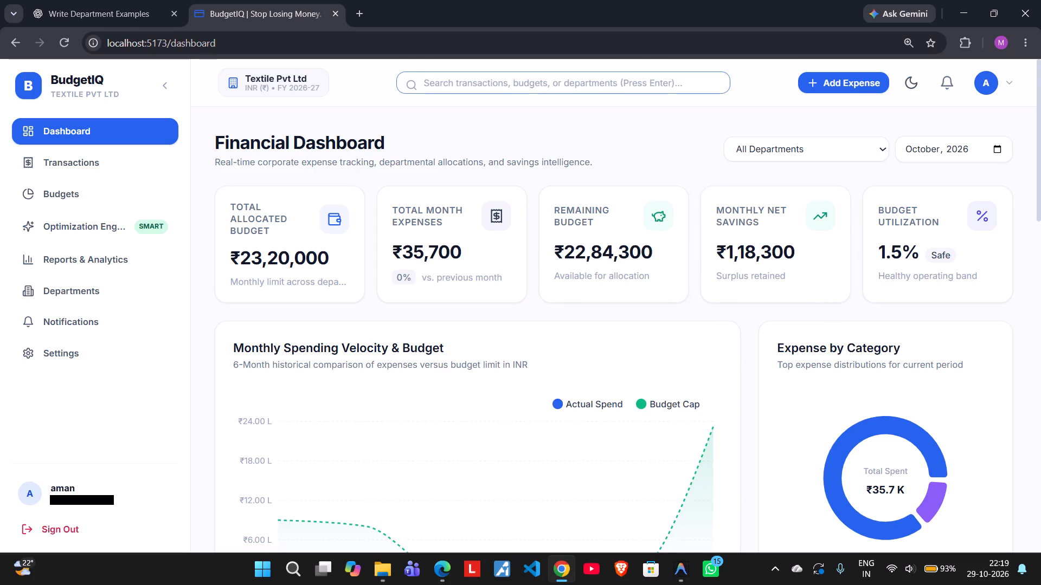
{"action": "key", "text": "p"}
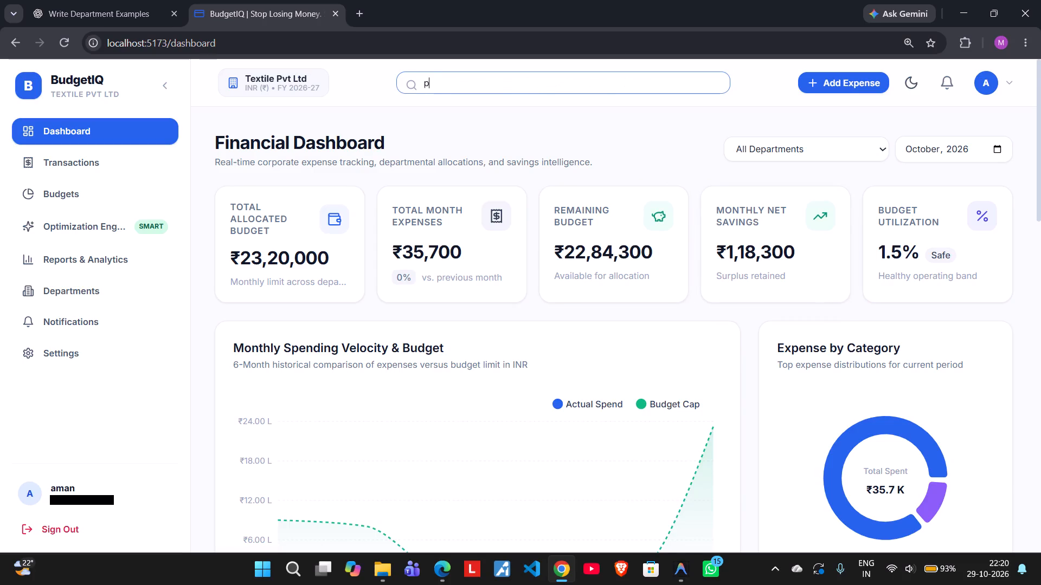
{"action": "type", "text": "rod"}
{"action": "key", "text": "u"}
{"action": "type", "text": "ction"}
{"action": "key", "text": "Return"}
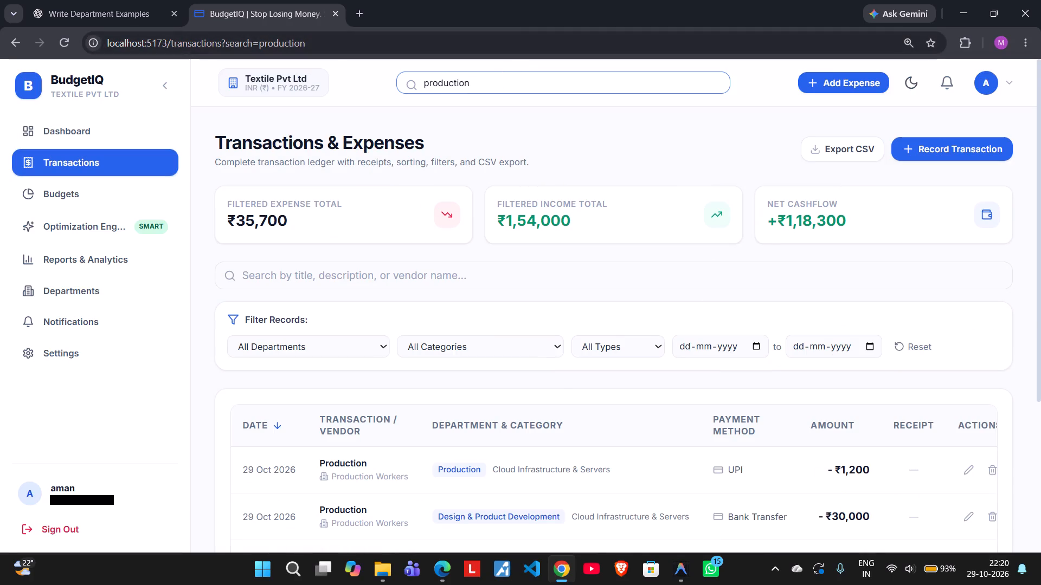
{"action": "scroll", "coordinate": [603, 195], "scroll_direction": "down", "scroll_amount": 4}
{"action": "scroll", "coordinate": [603, 196], "scroll_direction": "up", "scroll_amount": 5}
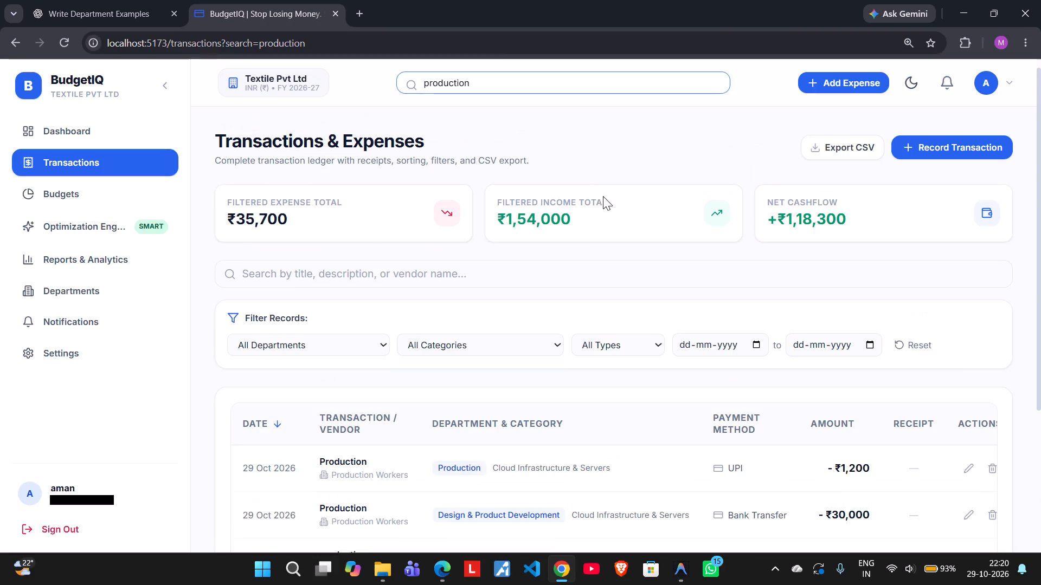
Clear the "production" search text and examine the transaction ledger's departments, categories, payment methods and amounts.
{"action": "left_click_drag", "start_coordinate": [477, 83], "coordinate": [429, 87]}
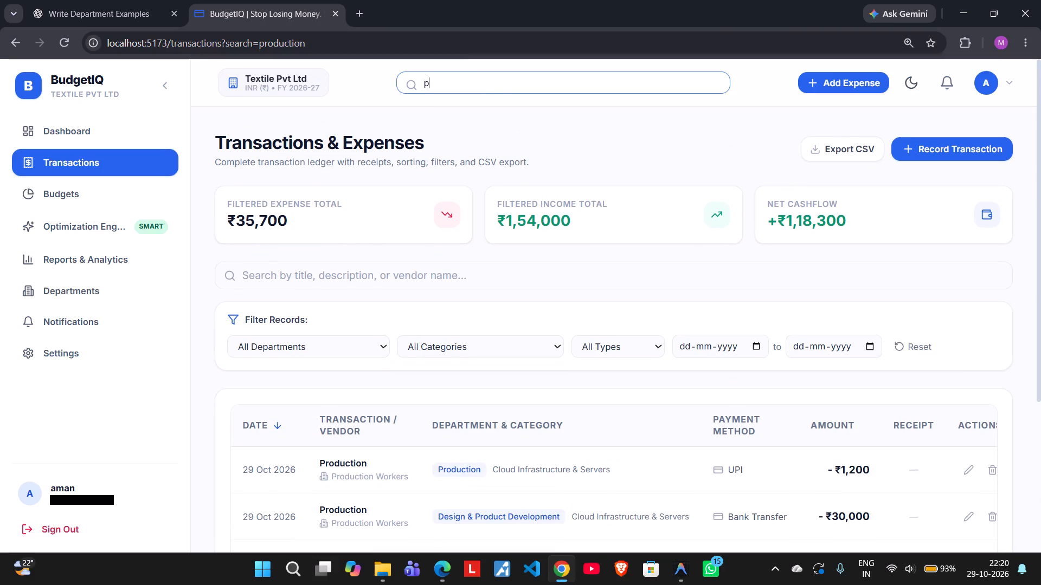
{"action": "key", "text": "BackSpace"}
{"action": "key", "text": "BackSpace"}
{"action": "key", "text": "BackSpace"}
{"action": "key", "text": "BackSpace"}
{"action": "key", "text": "BackSpace"}
{"action": "key", "text": "BackSpace"}
{"action": "key", "text": "BackSpace"}
{"action": "key", "text": "BackSpace"}
{"action": "key", "text": "BackSpace"}
{"action": "key", "text": "BackSpace"}
{"action": "left_click", "coordinate": [361, 81]}
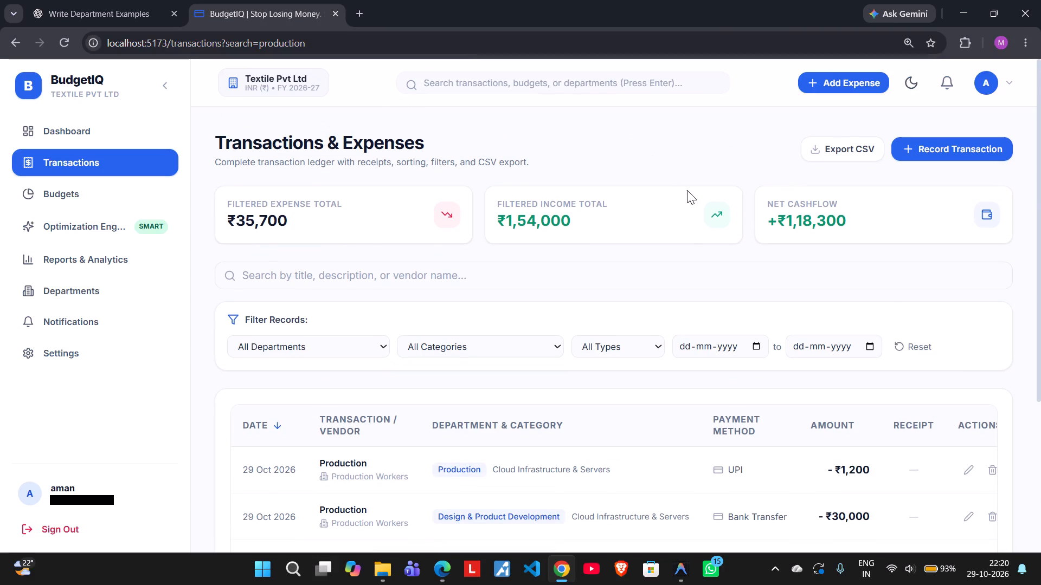
{"action": "scroll", "coordinate": [687, 190], "scroll_direction": "down", "scroll_amount": 9}
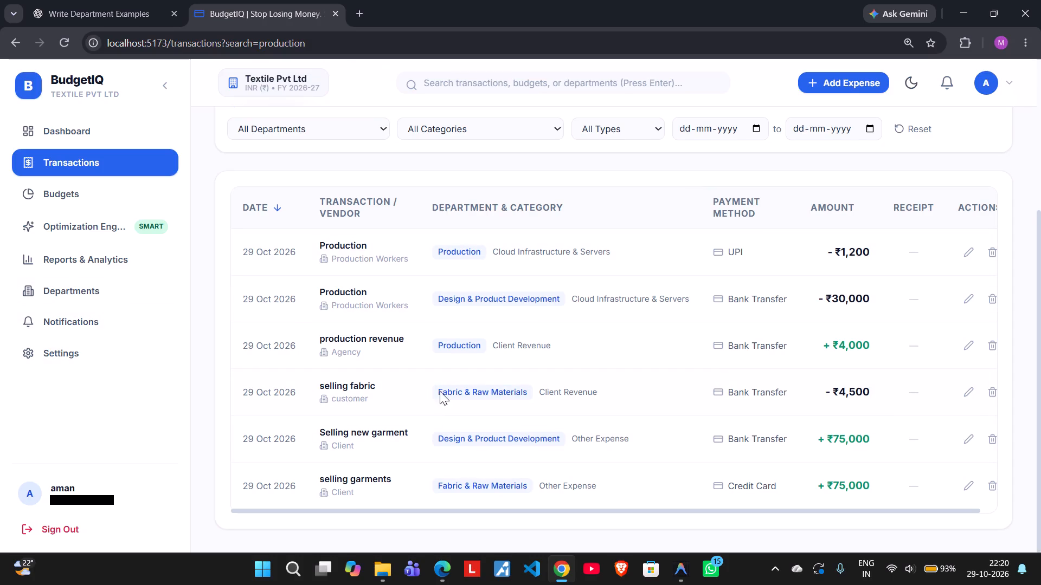
{"action": "scroll", "coordinate": [448, 387], "scroll_direction": "down", "scroll_amount": 5}
{"action": "scroll", "coordinate": [448, 387], "scroll_direction": "up", "scroll_amount": 6}
{"action": "scroll", "coordinate": [448, 387], "scroll_direction": "down", "scroll_amount": 6}
Open Reports & Analytics and examine the cashflow summary, expense distribution, department spend comparison, and category and department breakdowns.
{"action": "left_click", "coordinate": [75, 191]}
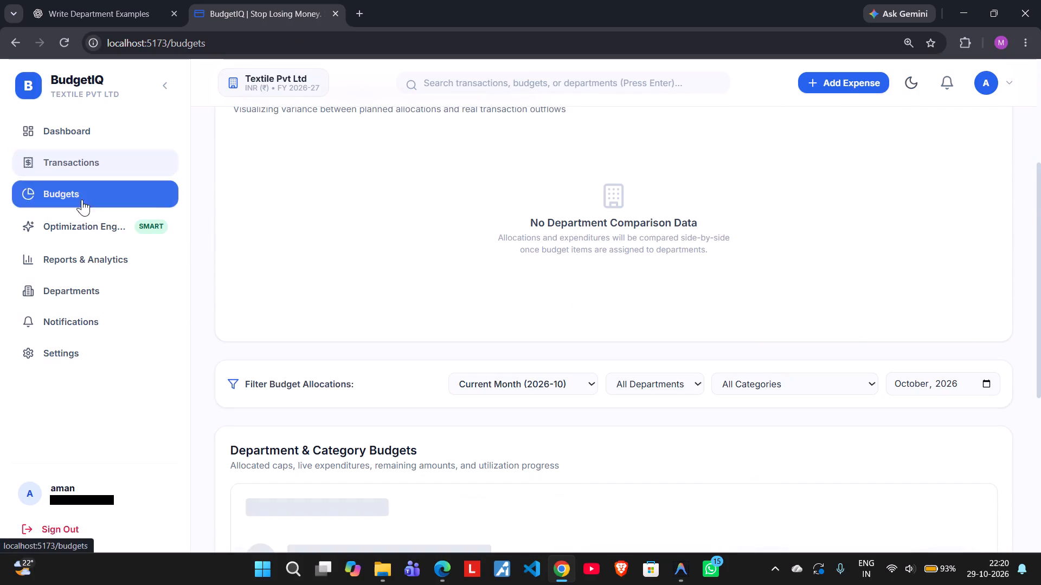
{"action": "left_click", "coordinate": [80, 219]}
{"action": "left_click", "coordinate": [95, 264]}
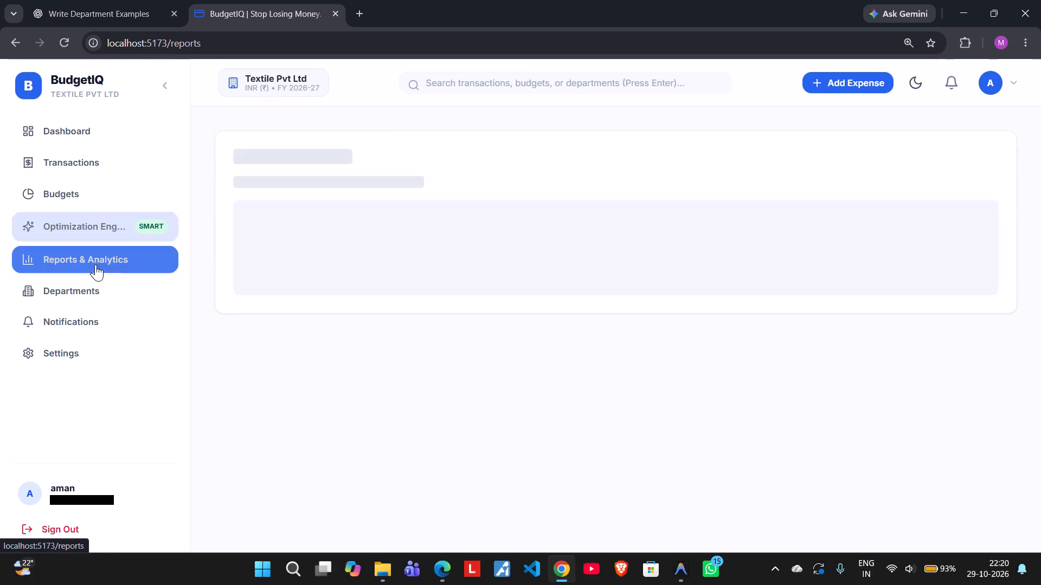
{"action": "left_click", "coordinate": [97, 297]}
{"action": "left_click", "coordinate": [96, 272]}
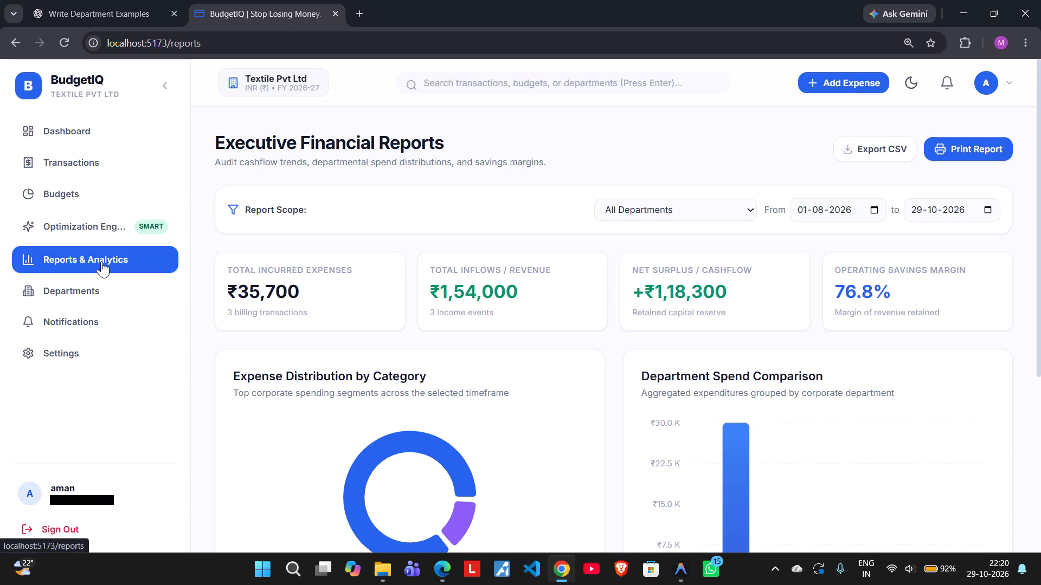
{"action": "scroll", "coordinate": [813, 174], "scroll_direction": "down", "scroll_amount": 5}
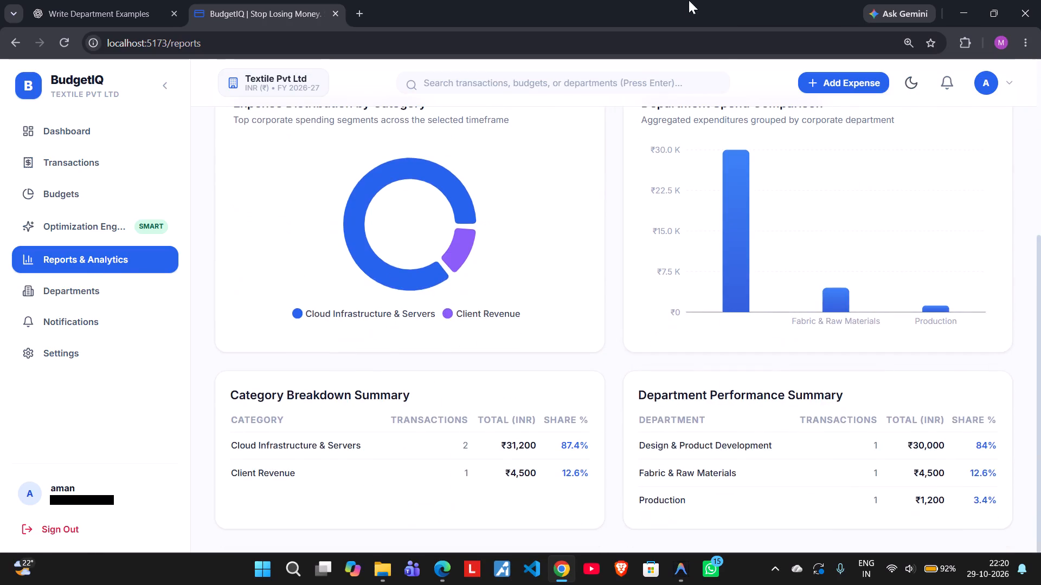
{"action": "scroll", "coordinate": [573, 364], "scroll_direction": "up", "scroll_amount": 6}
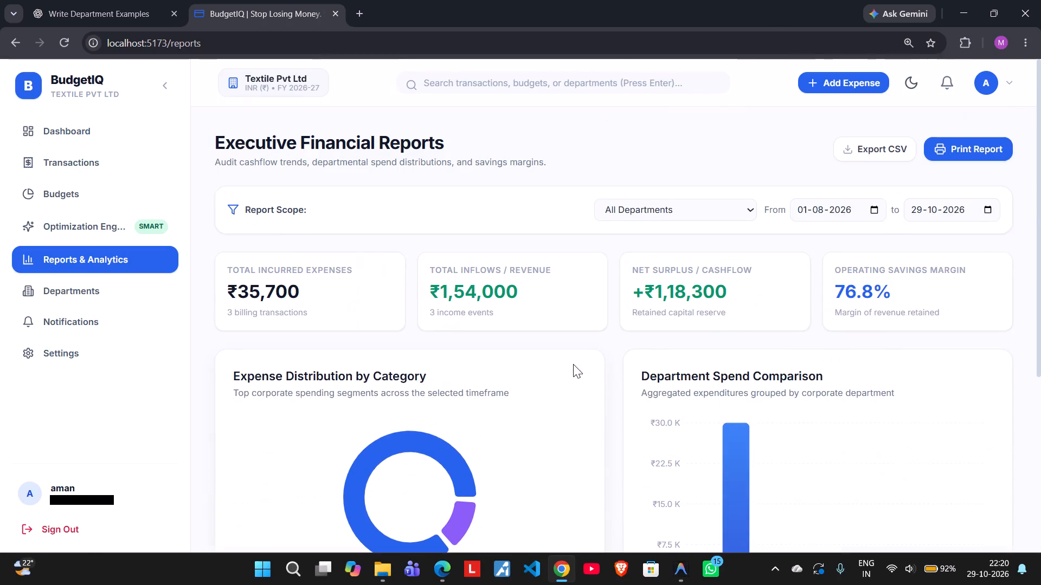
{"action": "scroll", "coordinate": [573, 364], "scroll_direction": "up", "scroll_amount": 9}
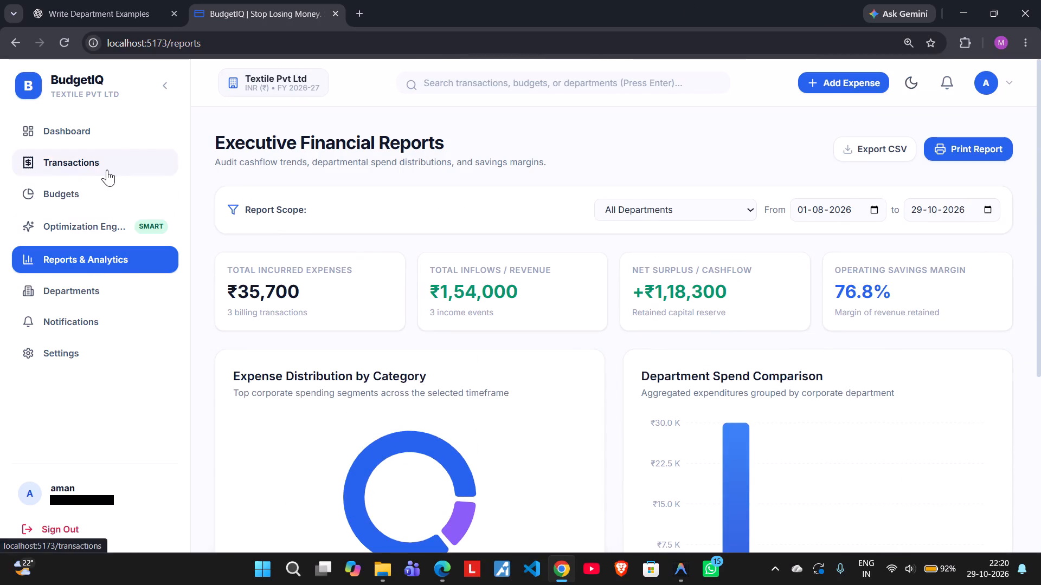
{"action": "scroll", "coordinate": [430, 363], "scroll_direction": "down", "scroll_amount": 12}
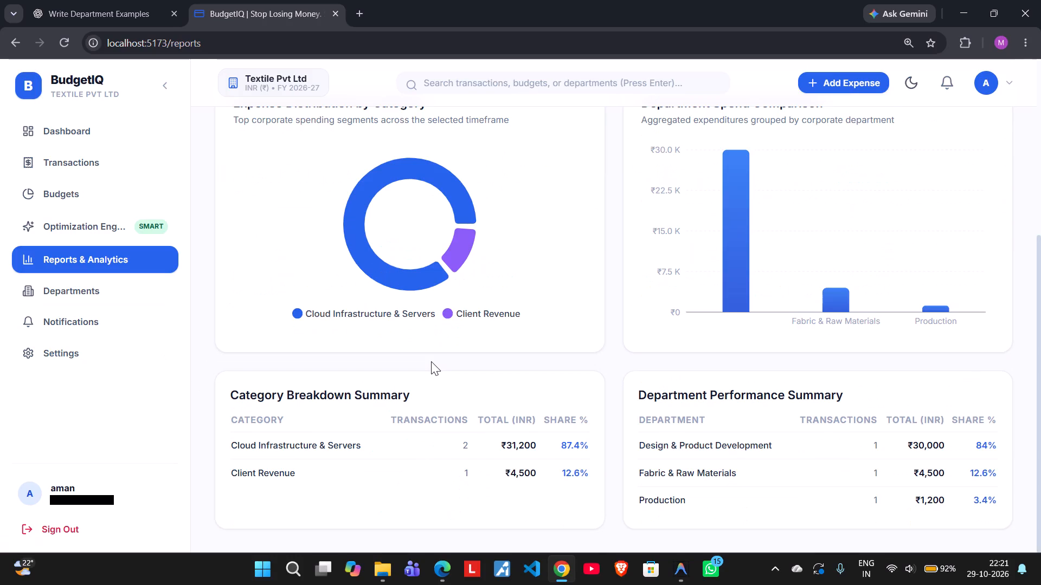
{"action": "scroll", "coordinate": [431, 361], "scroll_direction": "up", "scroll_amount": 11}
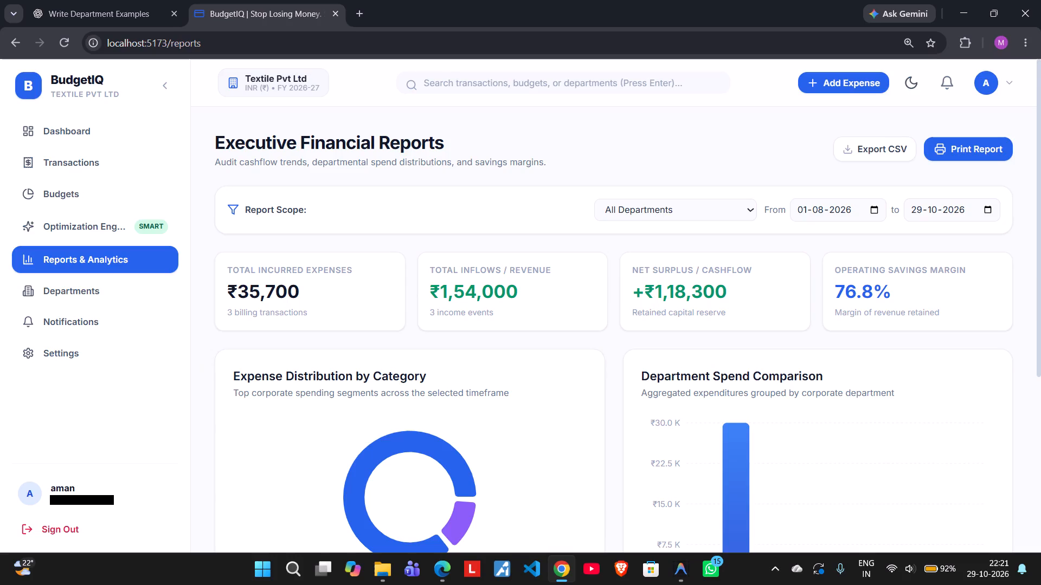
{"action": "scroll", "coordinate": [646, 398], "scroll_direction": "down", "scroll_amount": 4}
{"action": "scroll", "coordinate": [318, 211], "scroll_direction": "up", "scroll_amount": 2}
Return to the Financial Dashboard and examine the expense category shares, department allocation versus actual spend, and department utilization.
{"action": "left_click", "coordinate": [73, 126]}
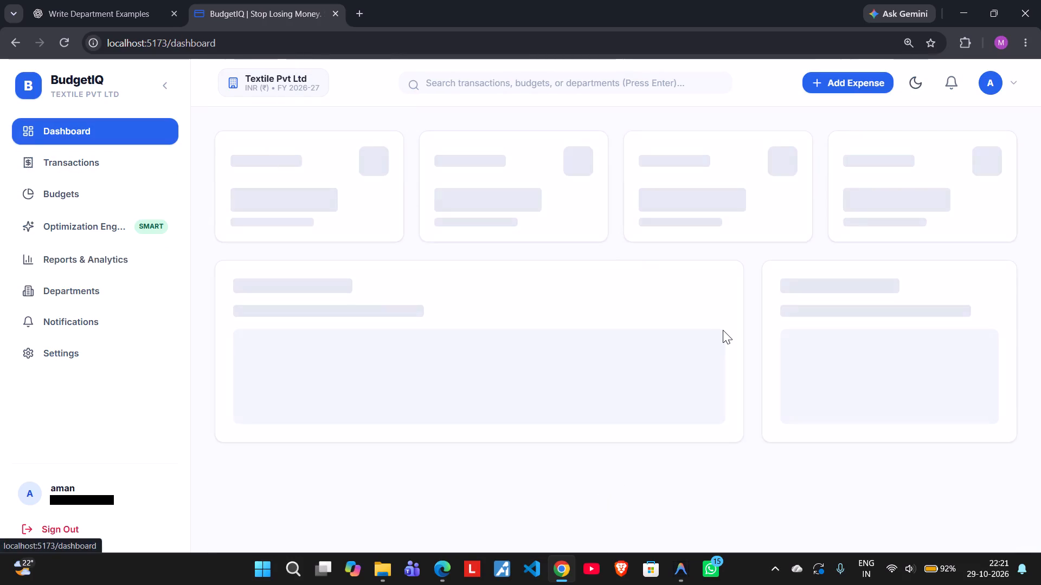
{"action": "scroll", "coordinate": [723, 330], "scroll_direction": "up", "scroll_amount": 3}
{"action": "scroll", "coordinate": [928, 368], "scroll_direction": "down", "scroll_amount": 3}
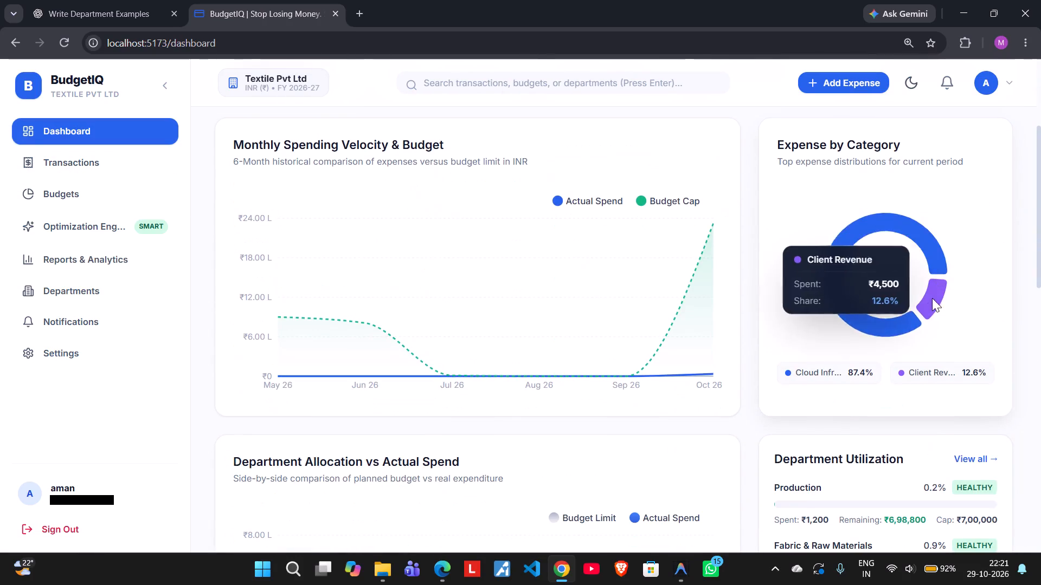
{"action": "scroll", "coordinate": [872, 308], "scroll_direction": "down", "scroll_amount": 5}
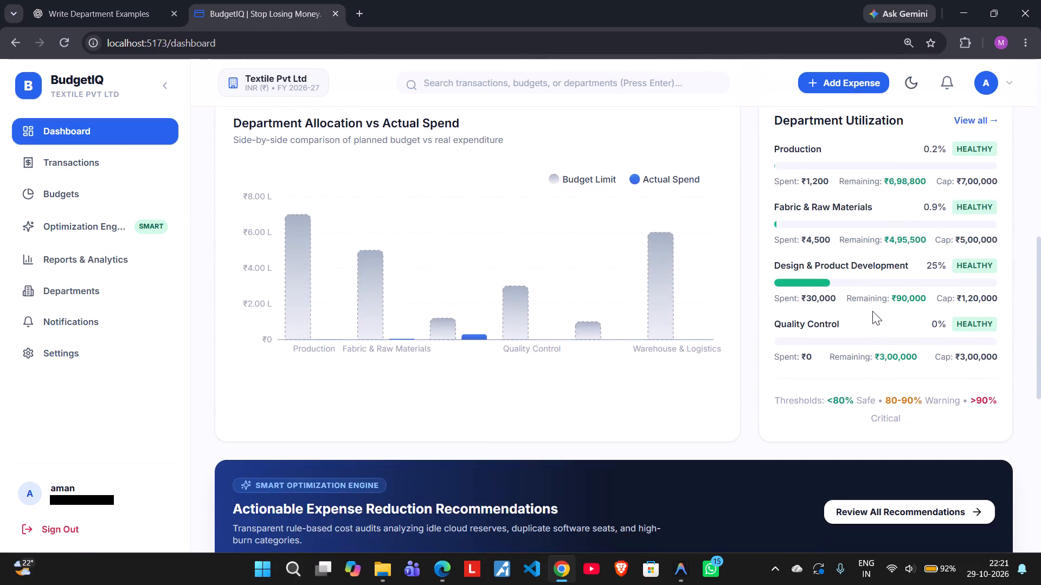
{"action": "scroll", "coordinate": [872, 311], "scroll_direction": "up", "scroll_amount": 3}
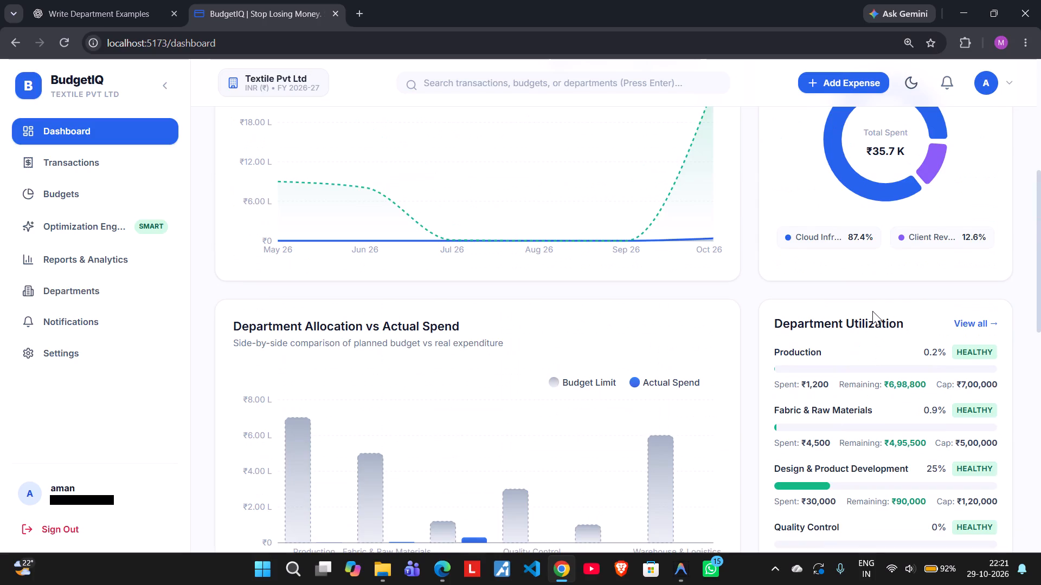
{"action": "scroll", "coordinate": [872, 311], "scroll_direction": "down", "scroll_amount": 1}
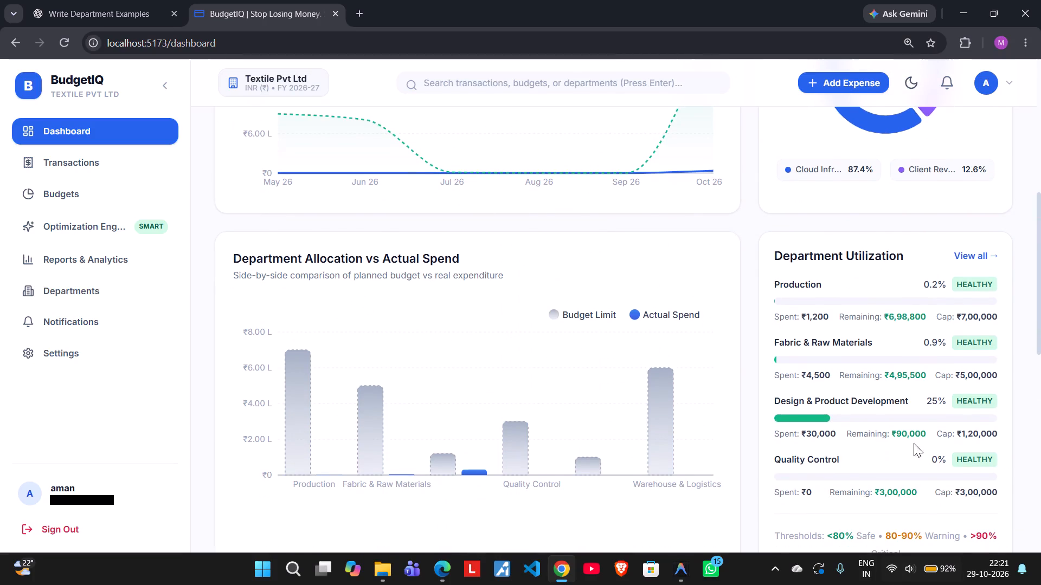
{"action": "scroll", "coordinate": [944, 378], "scroll_direction": "down", "scroll_amount": 2}
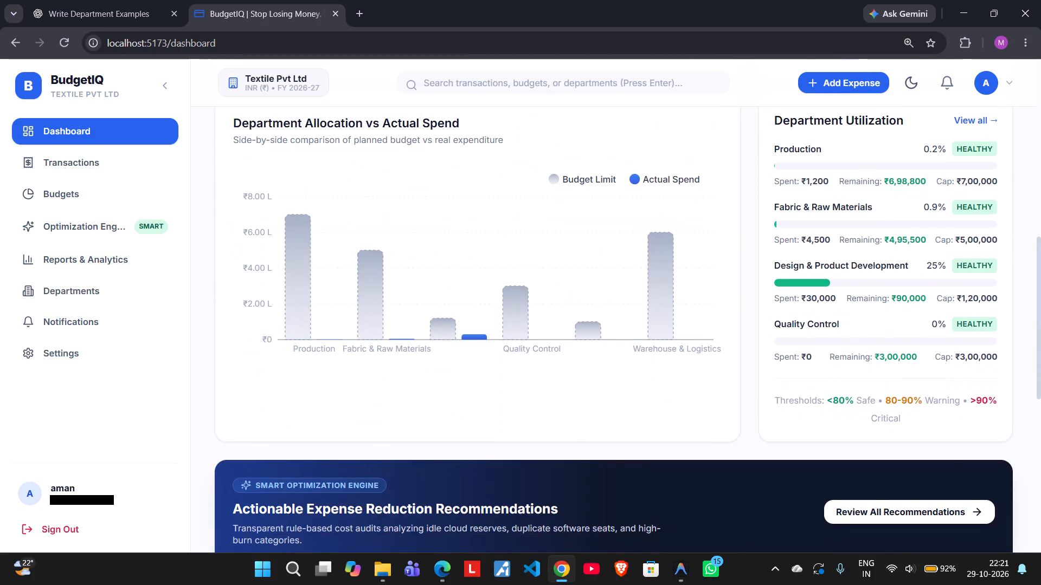
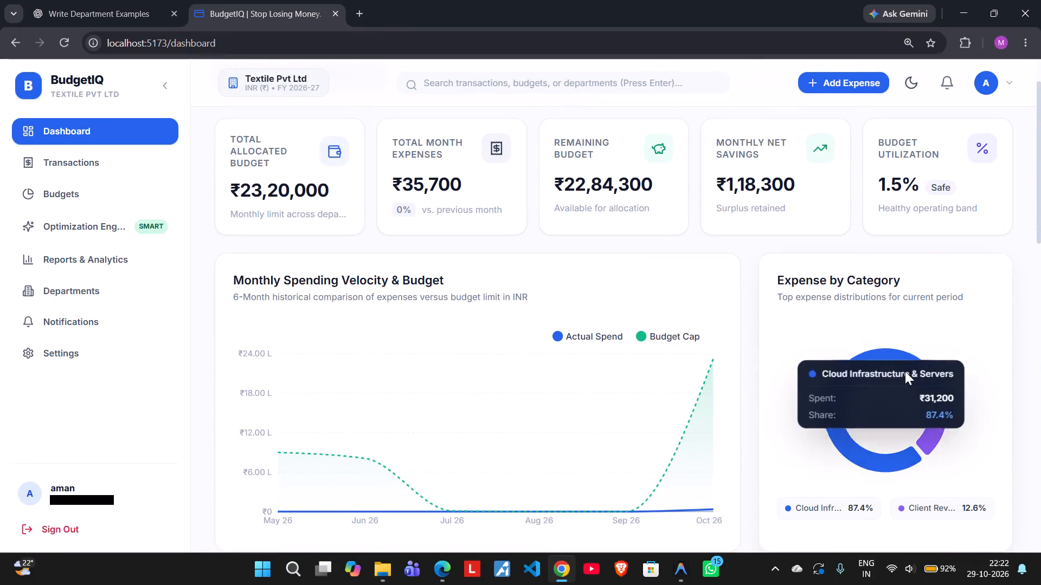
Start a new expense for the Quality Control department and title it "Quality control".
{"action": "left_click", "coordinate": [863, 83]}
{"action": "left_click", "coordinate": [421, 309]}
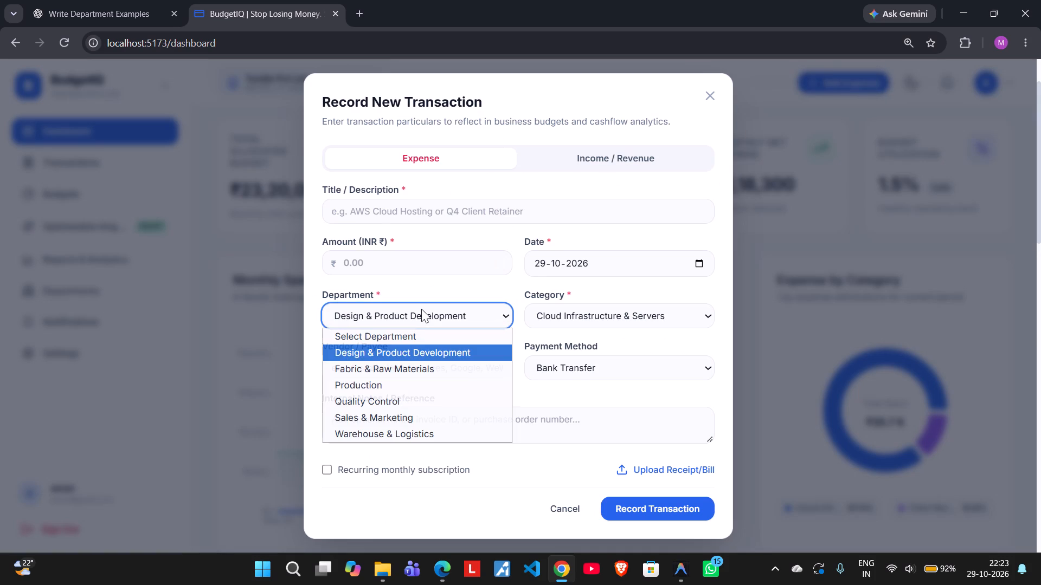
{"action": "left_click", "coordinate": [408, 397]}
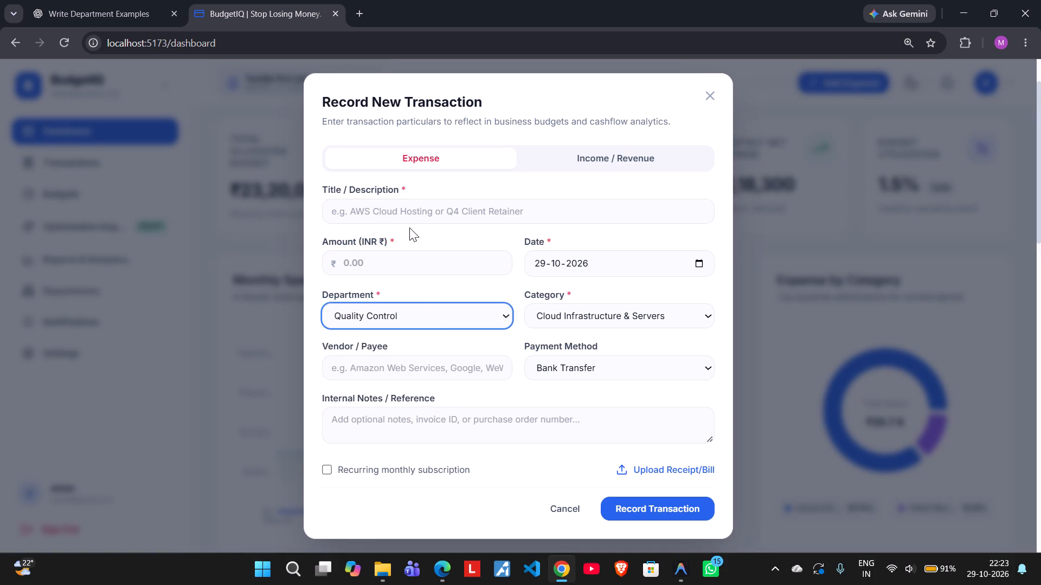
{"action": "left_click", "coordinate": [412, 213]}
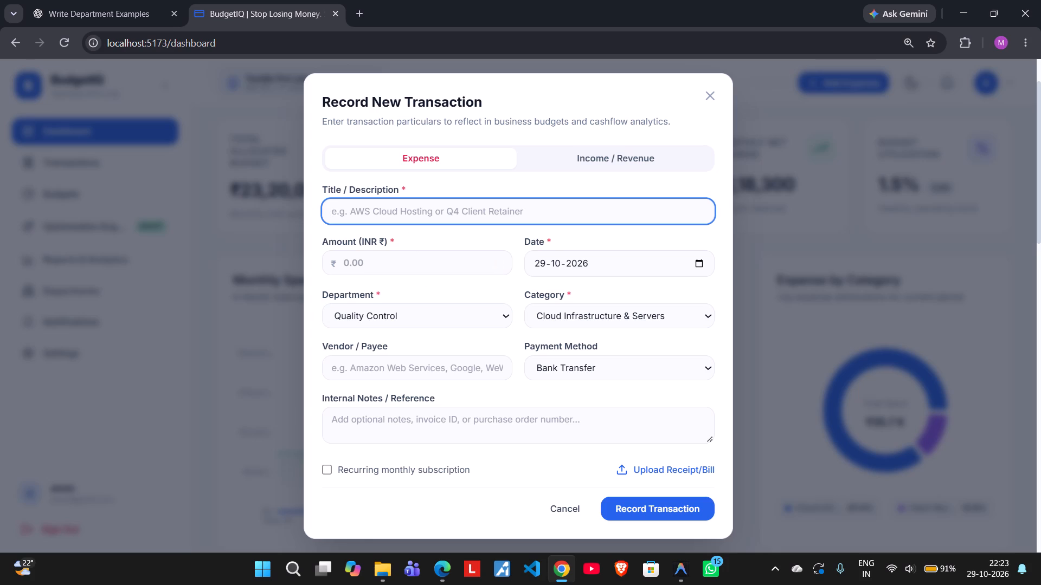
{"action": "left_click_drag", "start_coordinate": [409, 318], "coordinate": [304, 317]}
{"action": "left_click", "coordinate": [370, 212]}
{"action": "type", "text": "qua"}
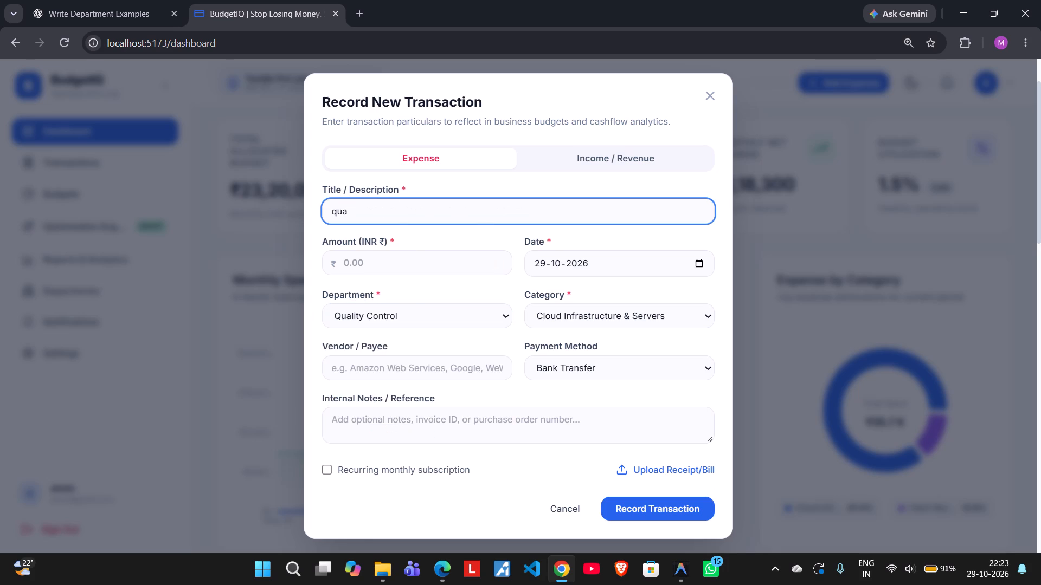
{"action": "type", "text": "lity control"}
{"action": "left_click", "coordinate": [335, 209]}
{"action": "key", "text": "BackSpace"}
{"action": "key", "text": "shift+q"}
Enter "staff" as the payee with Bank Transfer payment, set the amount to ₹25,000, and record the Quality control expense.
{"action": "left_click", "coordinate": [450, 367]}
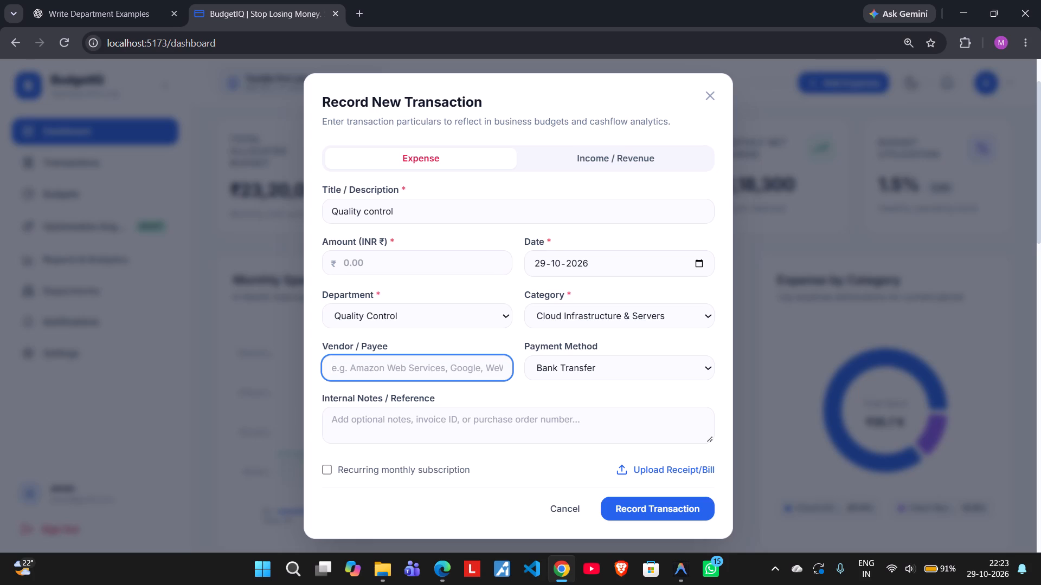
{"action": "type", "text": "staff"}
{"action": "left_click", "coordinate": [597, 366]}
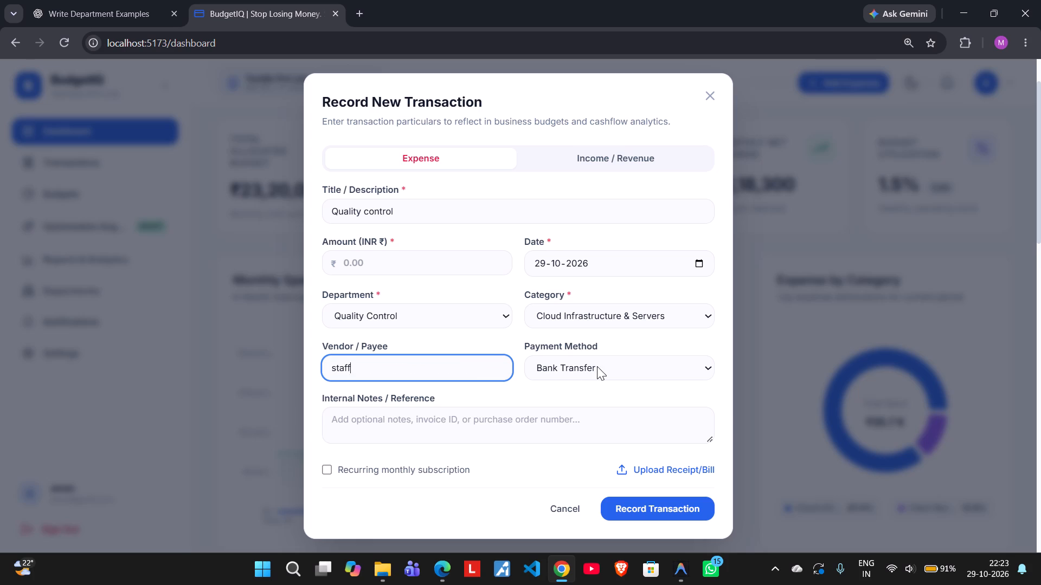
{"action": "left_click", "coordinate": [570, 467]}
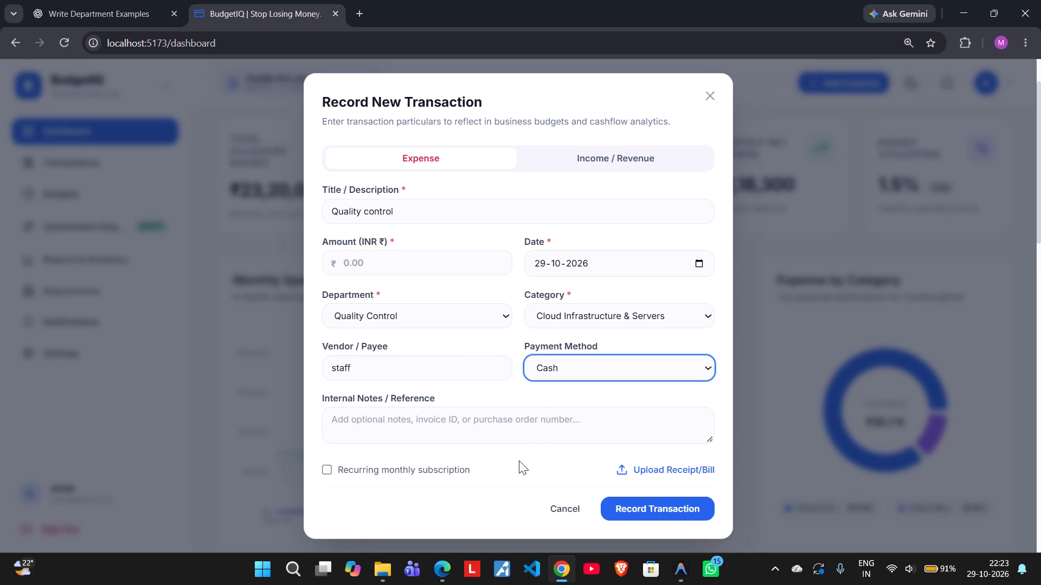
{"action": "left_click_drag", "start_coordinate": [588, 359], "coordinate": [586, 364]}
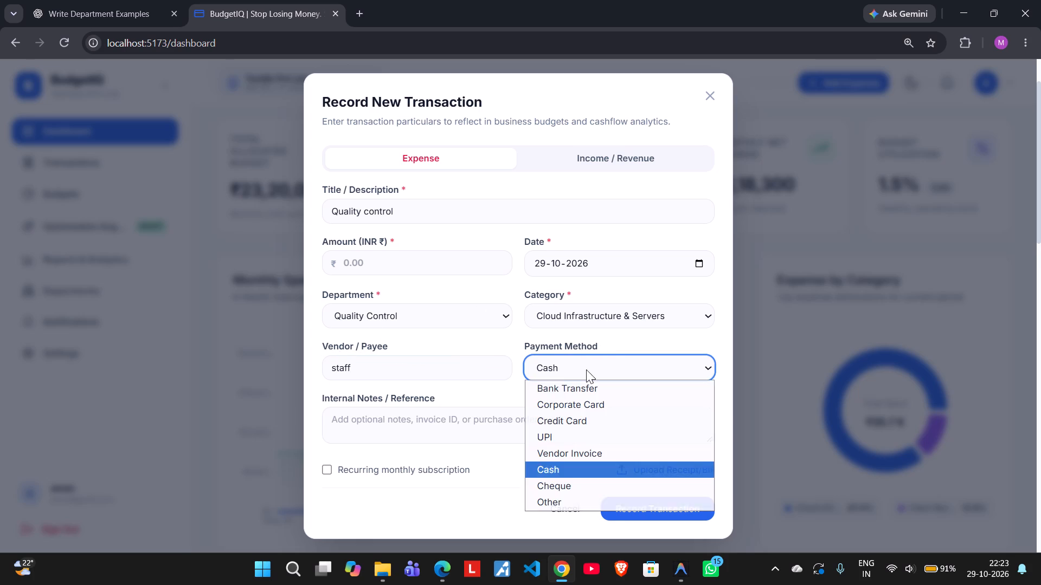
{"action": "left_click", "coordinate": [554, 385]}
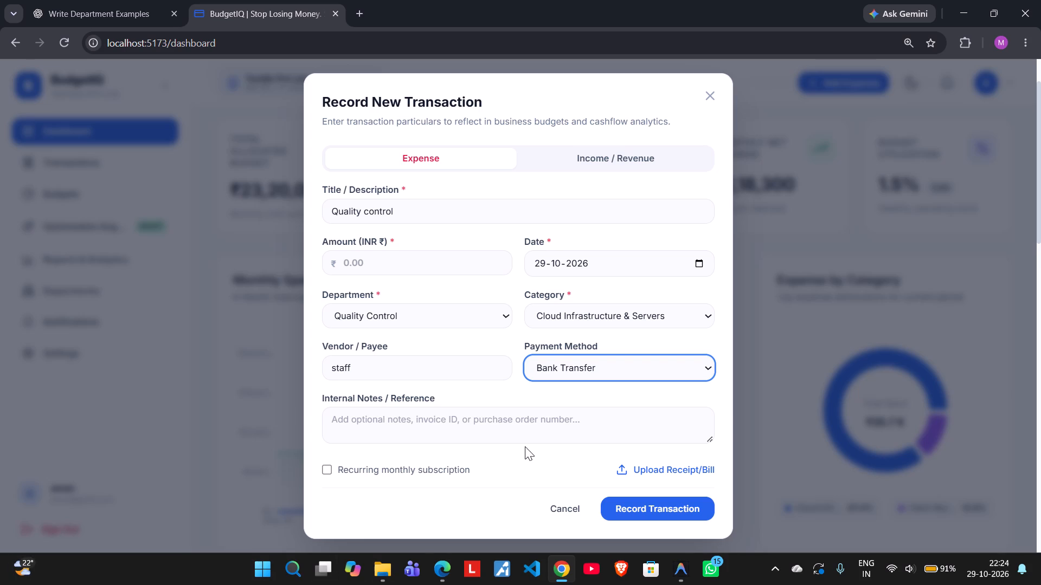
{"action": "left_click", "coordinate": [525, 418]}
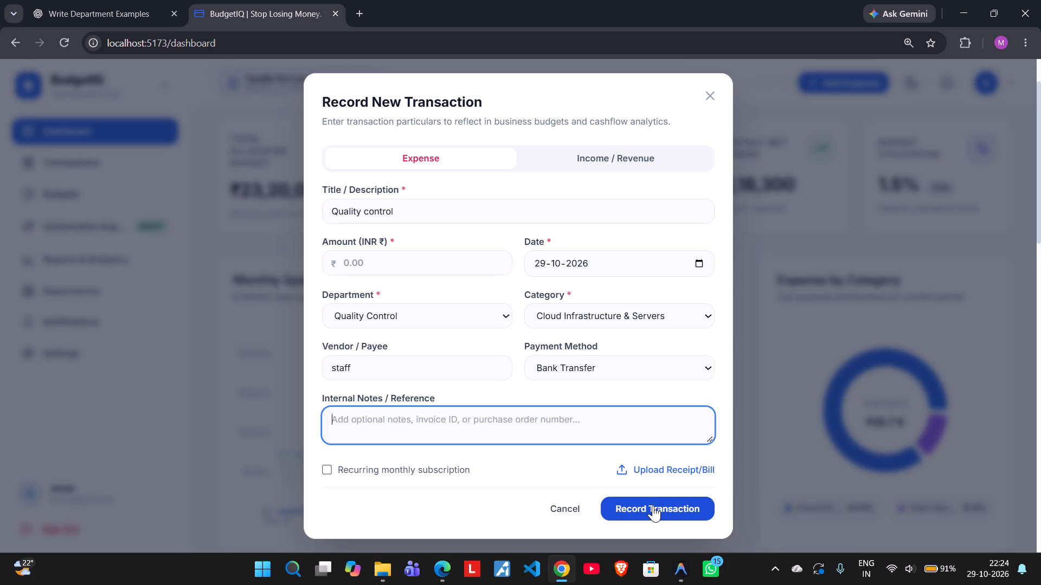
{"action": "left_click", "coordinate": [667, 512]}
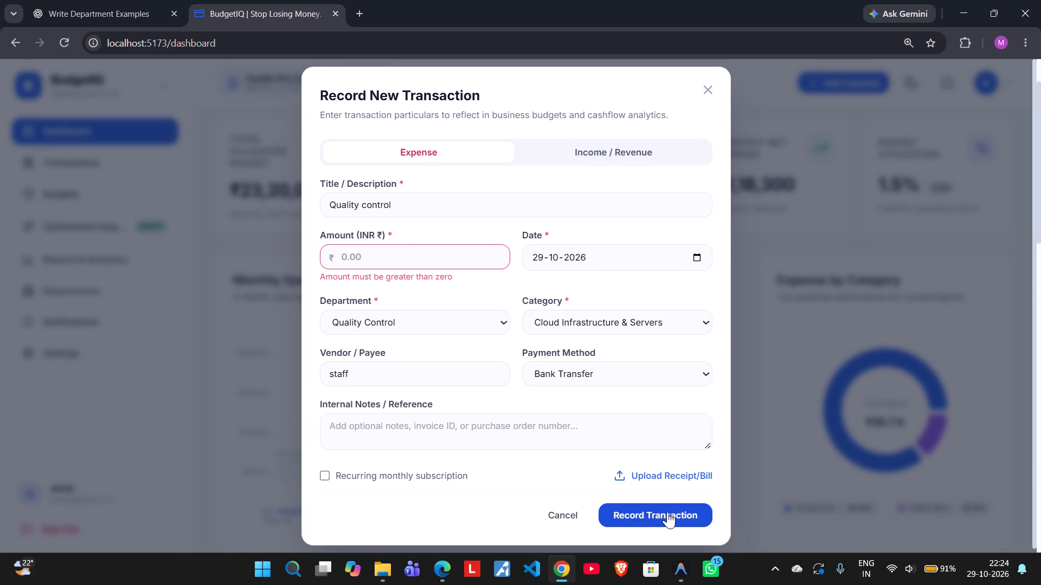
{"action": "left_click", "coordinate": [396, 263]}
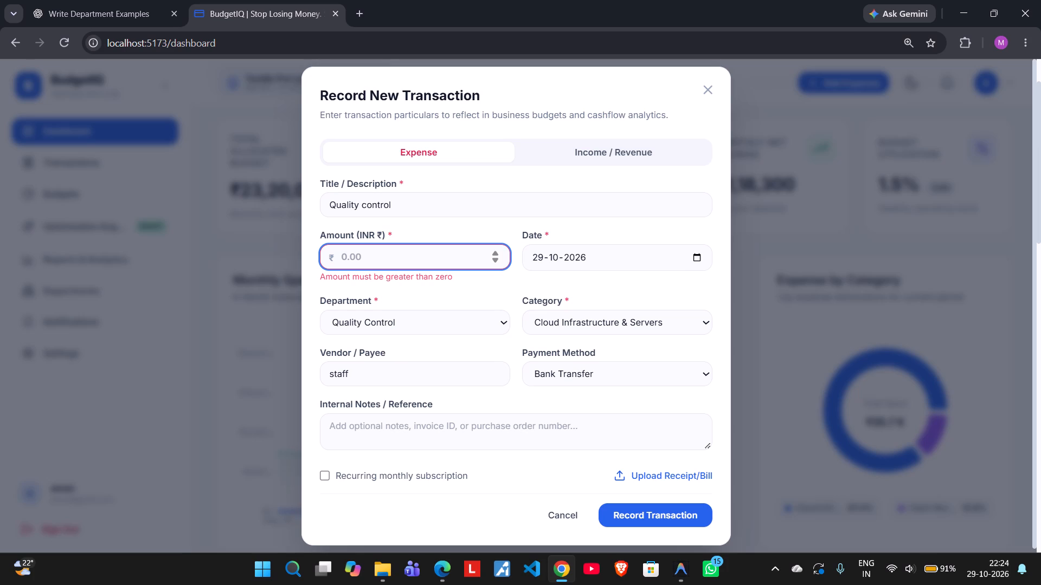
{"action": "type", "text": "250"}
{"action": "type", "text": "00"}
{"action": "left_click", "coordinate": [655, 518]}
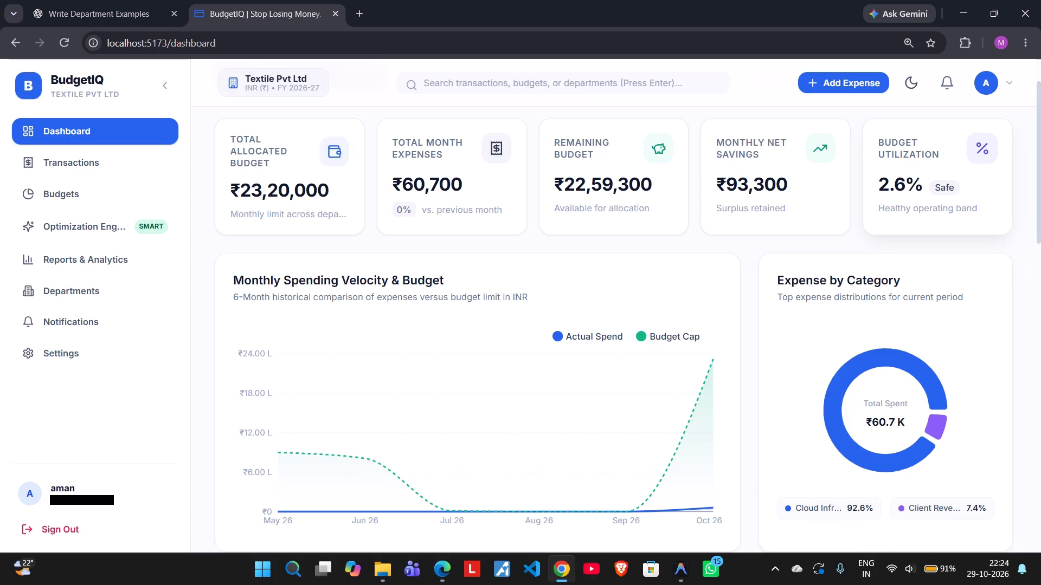
Examine the dashboard's recent transactions, department allocation versus actual spend, department utilization and summary figures for the Quality control expense.
{"action": "scroll", "coordinate": [758, 392], "scroll_direction": "down", "scroll_amount": 15}
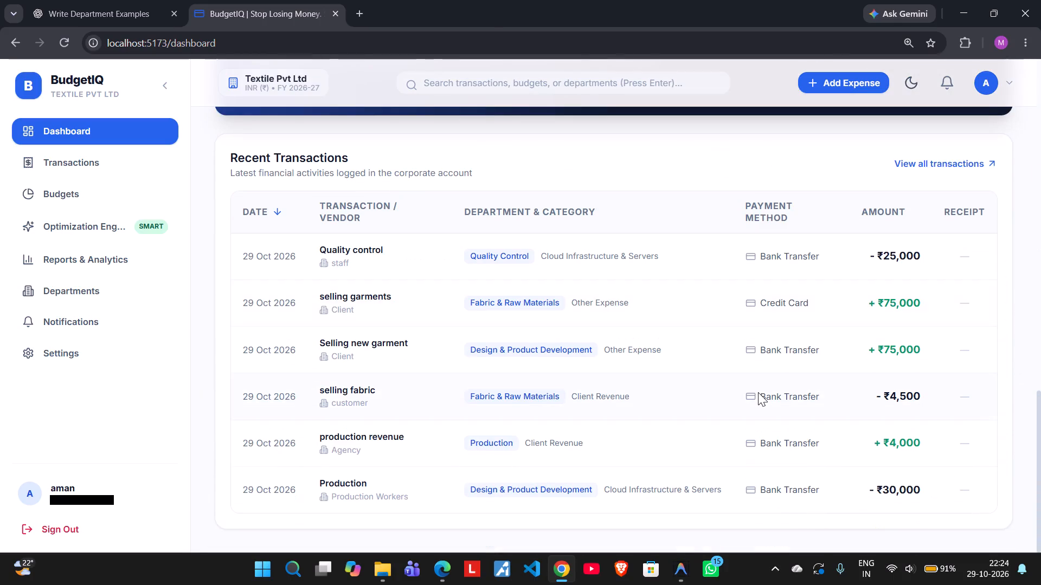
{"action": "scroll", "coordinate": [758, 392], "scroll_direction": "down", "scroll_amount": 4}
{"action": "scroll", "coordinate": [758, 392], "scroll_direction": "up", "scroll_amount": 8}
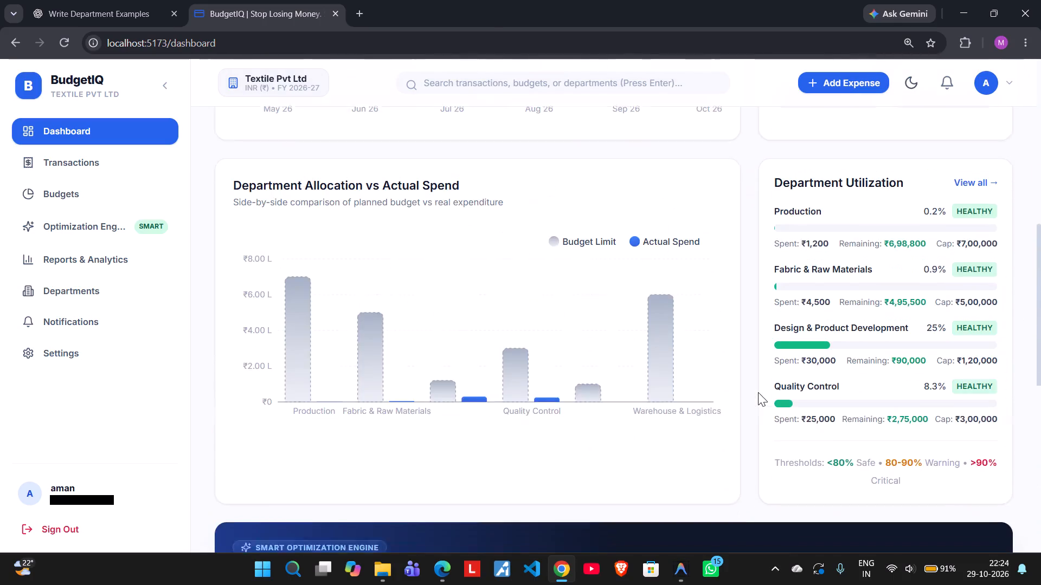
{"action": "scroll", "coordinate": [758, 392], "scroll_direction": "up", "scroll_amount": 12}
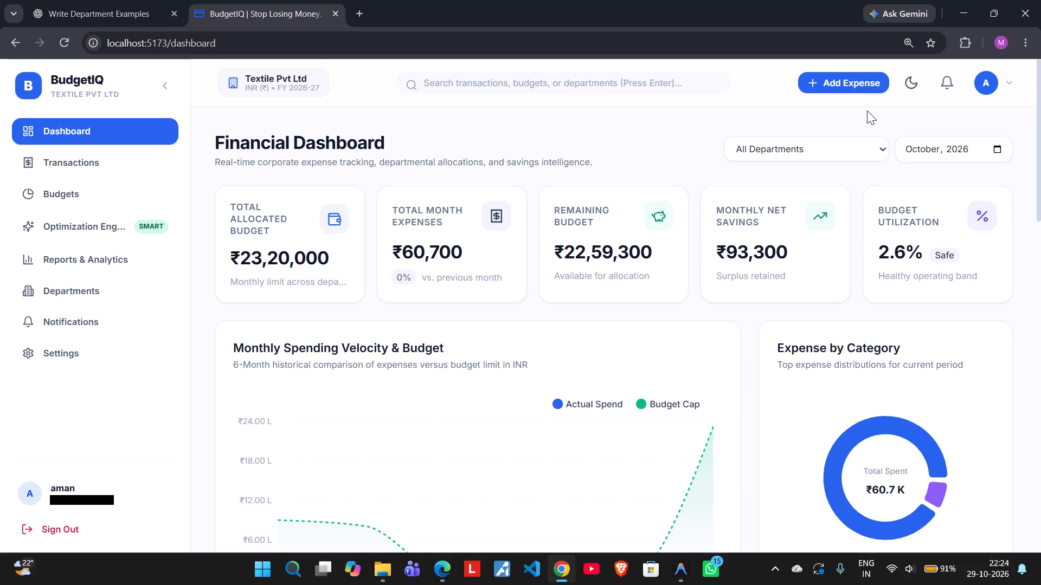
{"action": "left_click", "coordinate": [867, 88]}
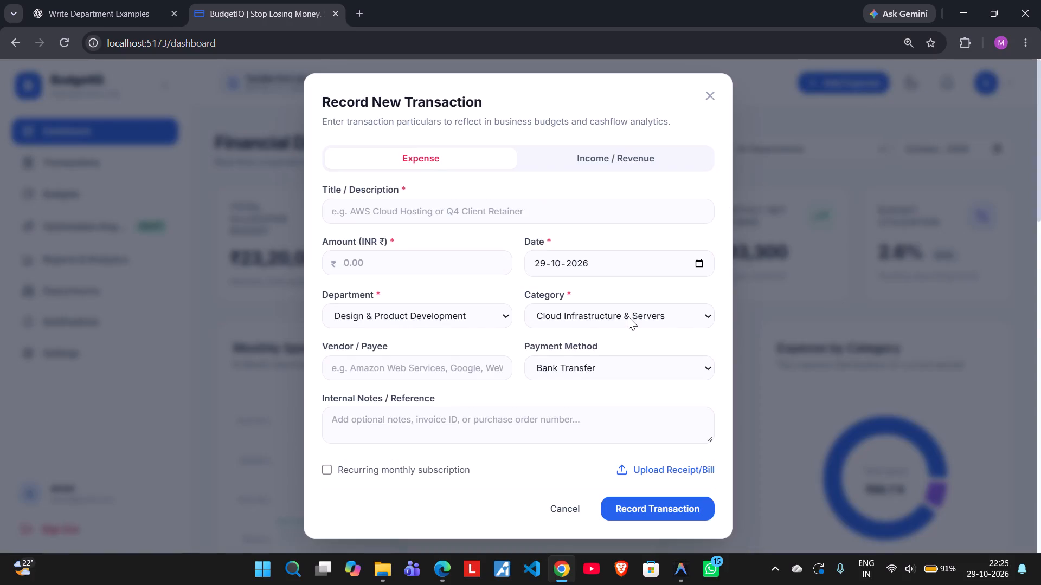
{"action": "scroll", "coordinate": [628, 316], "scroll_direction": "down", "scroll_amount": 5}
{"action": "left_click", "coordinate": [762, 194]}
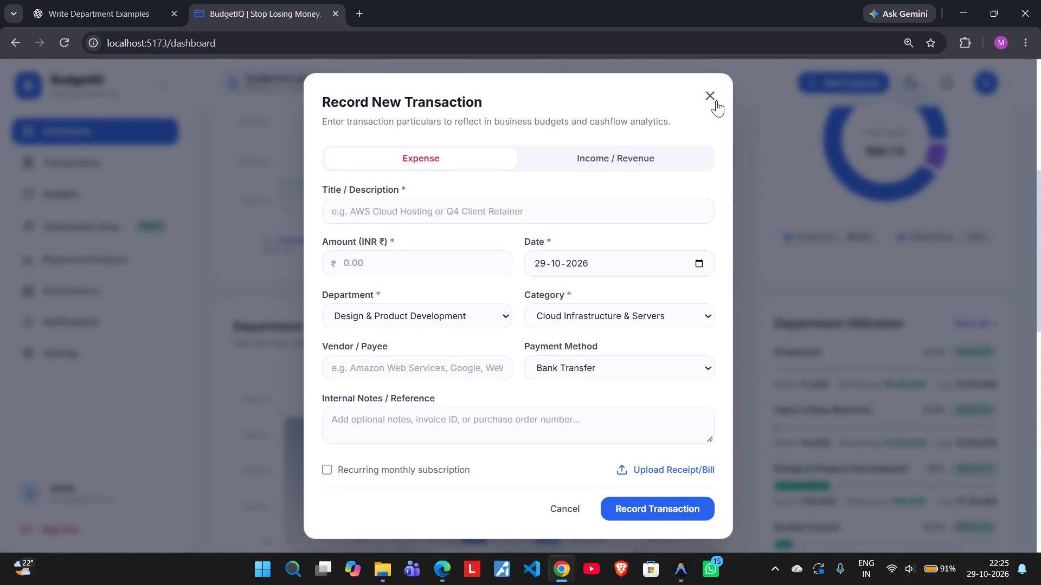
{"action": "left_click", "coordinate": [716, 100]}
Look over the dashboard's recent transactions, summary figures, monthly spending chart, expense categories and department utilization again.
{"action": "scroll", "coordinate": [738, 290], "scroll_direction": "down", "scroll_amount": 17}
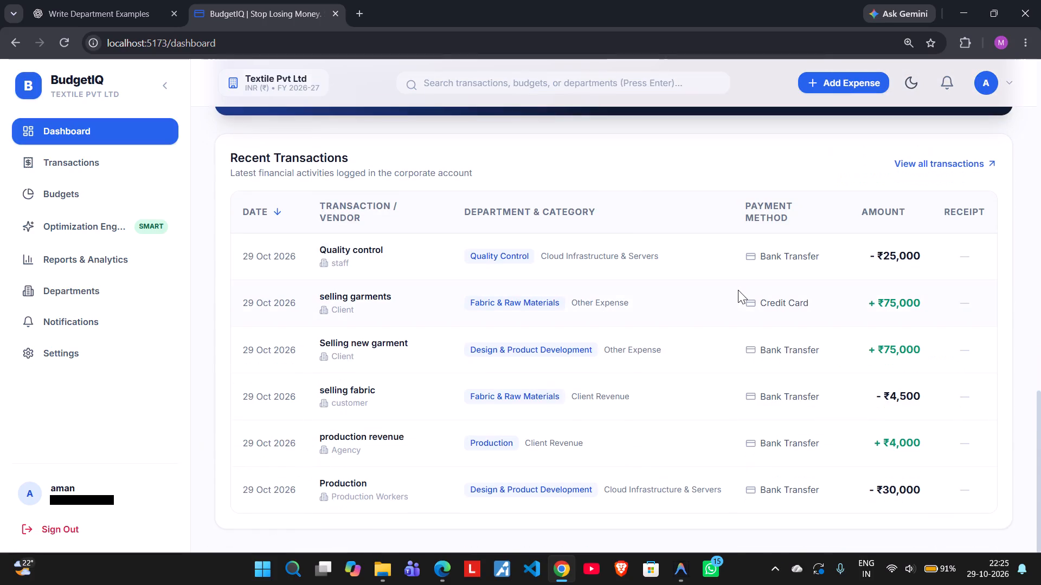
{"action": "scroll", "coordinate": [738, 290], "scroll_direction": "up", "scroll_amount": 17}
{"action": "scroll", "coordinate": [741, 294], "scroll_direction": "up", "scroll_amount": 5}
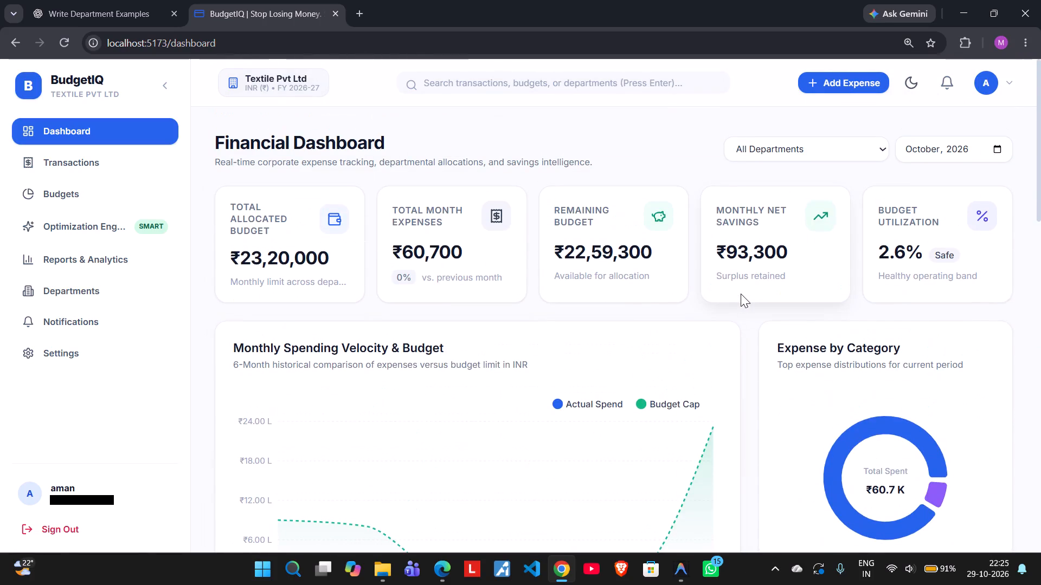
{"action": "scroll", "coordinate": [744, 296], "scroll_direction": "up", "scroll_amount": 4}
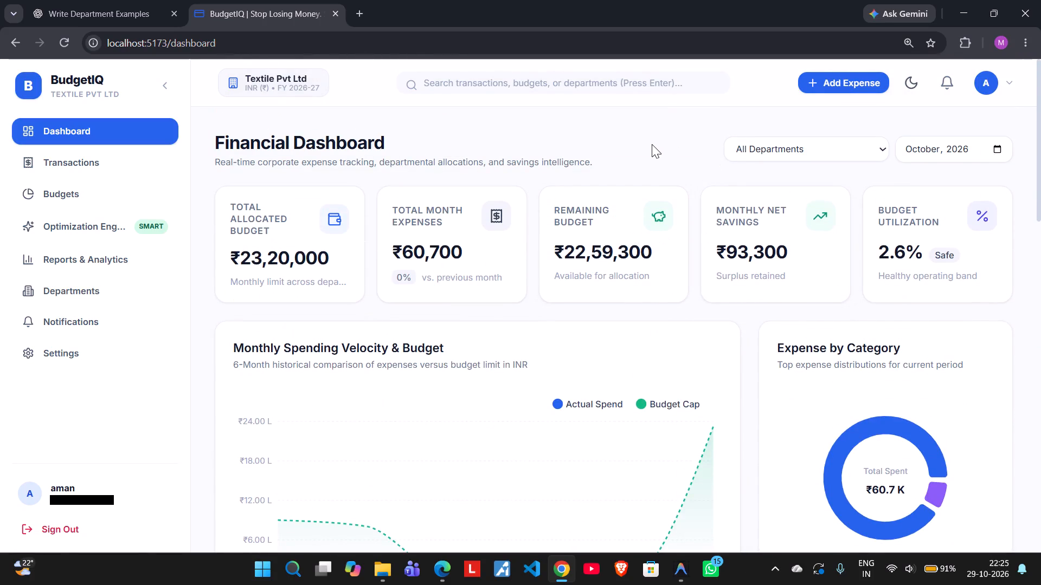
{"action": "left_click", "coordinate": [648, 145]}
{"action": "scroll", "coordinate": [624, 207], "scroll_direction": "down", "scroll_amount": 4}
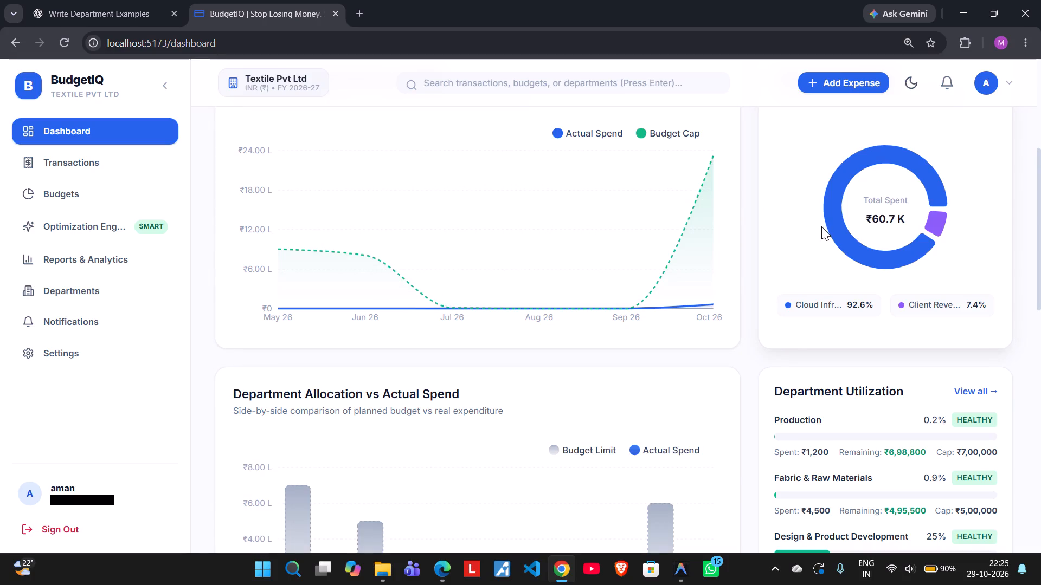
{"action": "scroll", "coordinate": [821, 226], "scroll_direction": "up", "scroll_amount": 8}
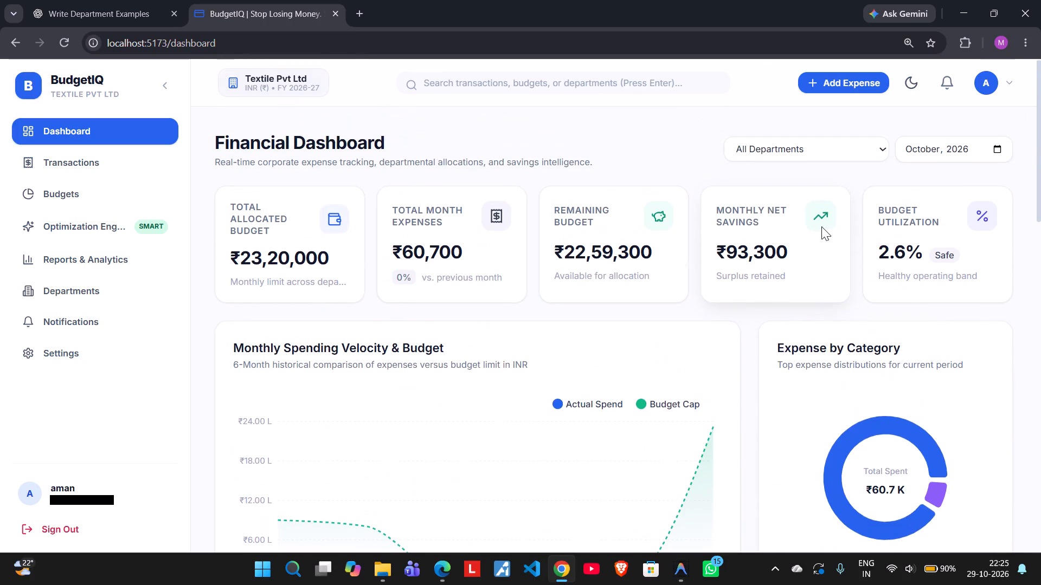
{"action": "scroll", "coordinate": [821, 226], "scroll_direction": "up", "scroll_amount": 3}
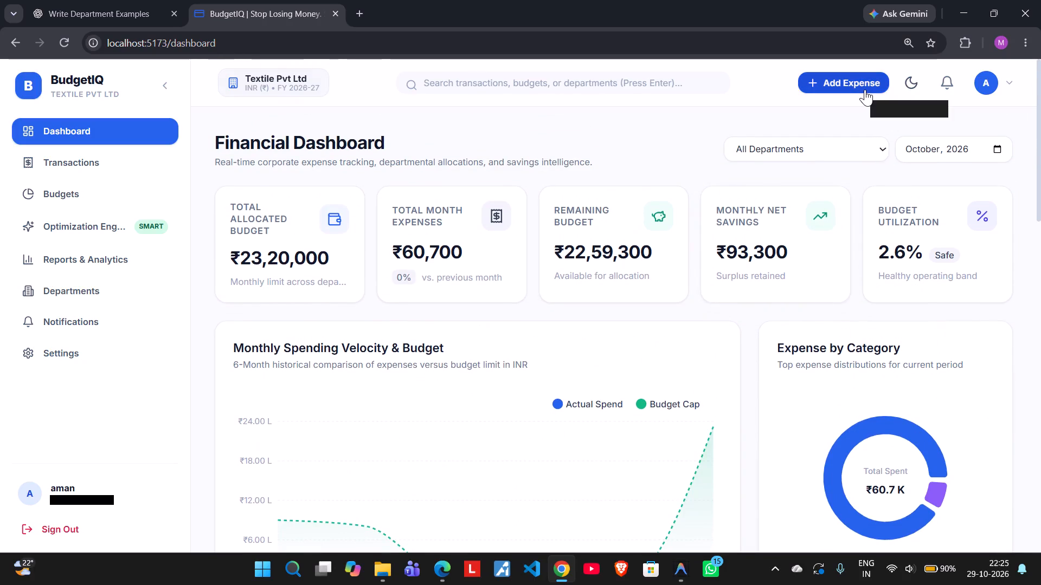
{"action": "scroll", "coordinate": [840, 297], "scroll_direction": "down", "scroll_amount": 5}
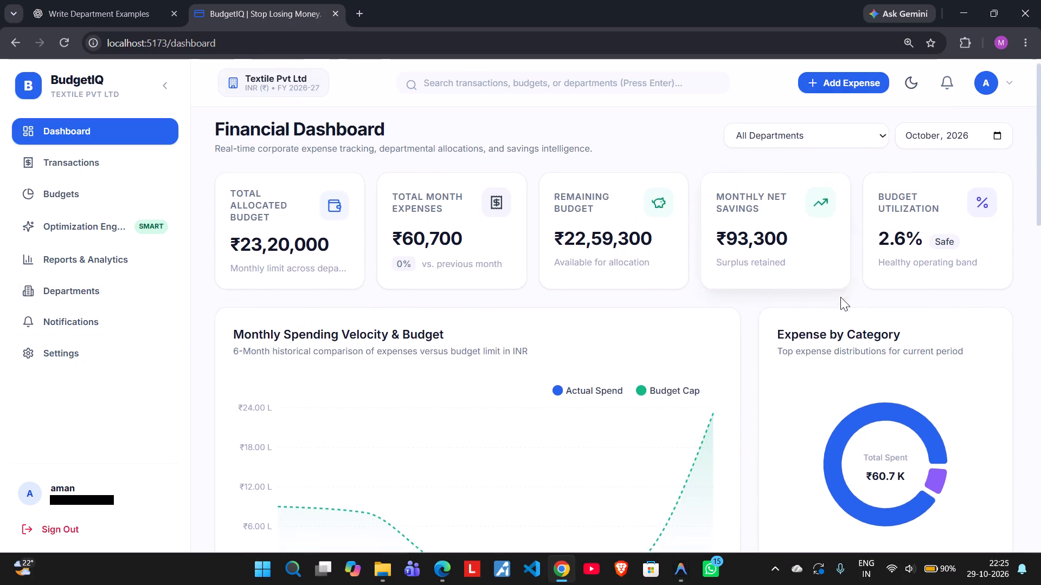
{"action": "scroll", "coordinate": [840, 297], "scroll_direction": "down", "scroll_amount": 11}
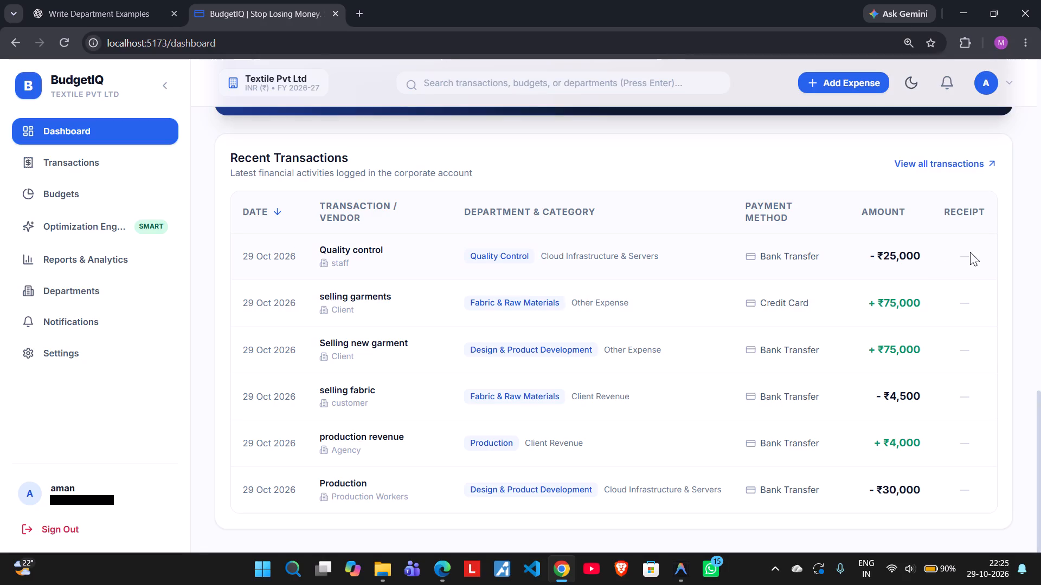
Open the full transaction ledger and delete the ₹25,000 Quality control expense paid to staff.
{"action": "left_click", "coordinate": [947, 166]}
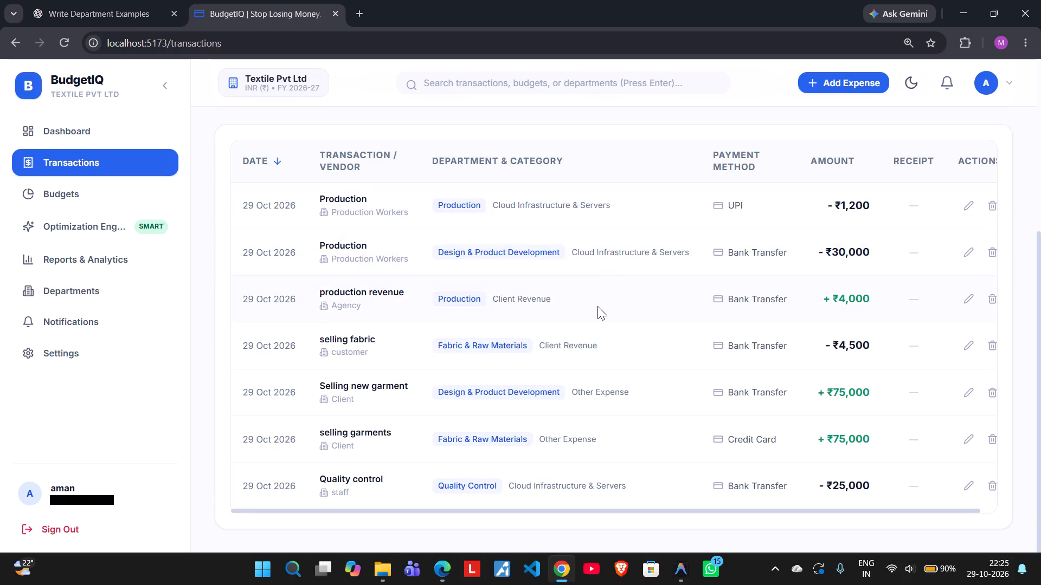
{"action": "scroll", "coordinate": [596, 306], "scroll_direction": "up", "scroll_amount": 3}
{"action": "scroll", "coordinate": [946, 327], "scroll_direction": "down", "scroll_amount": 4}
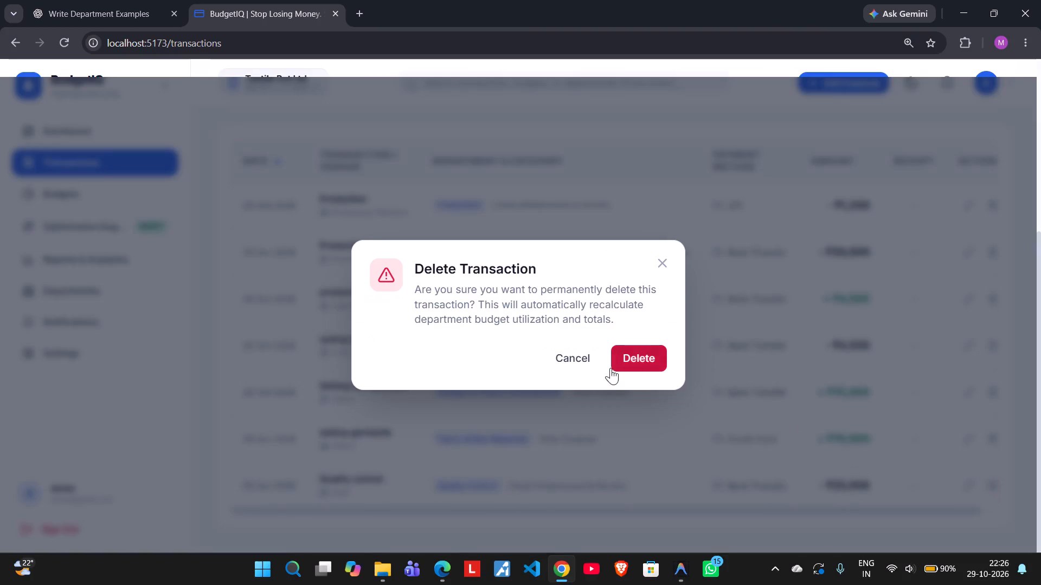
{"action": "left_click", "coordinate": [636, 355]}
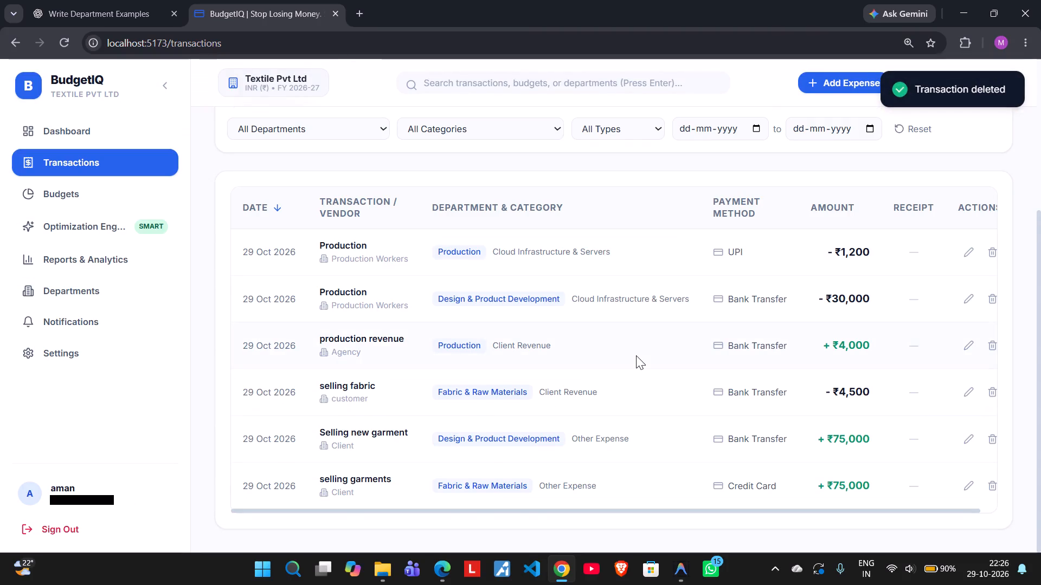
Return from the transaction ledger to the Financial Dashboard.
{"action": "scroll", "coordinate": [636, 355], "scroll_direction": "up", "scroll_amount": 15}
{"action": "left_click", "coordinate": [61, 135]}
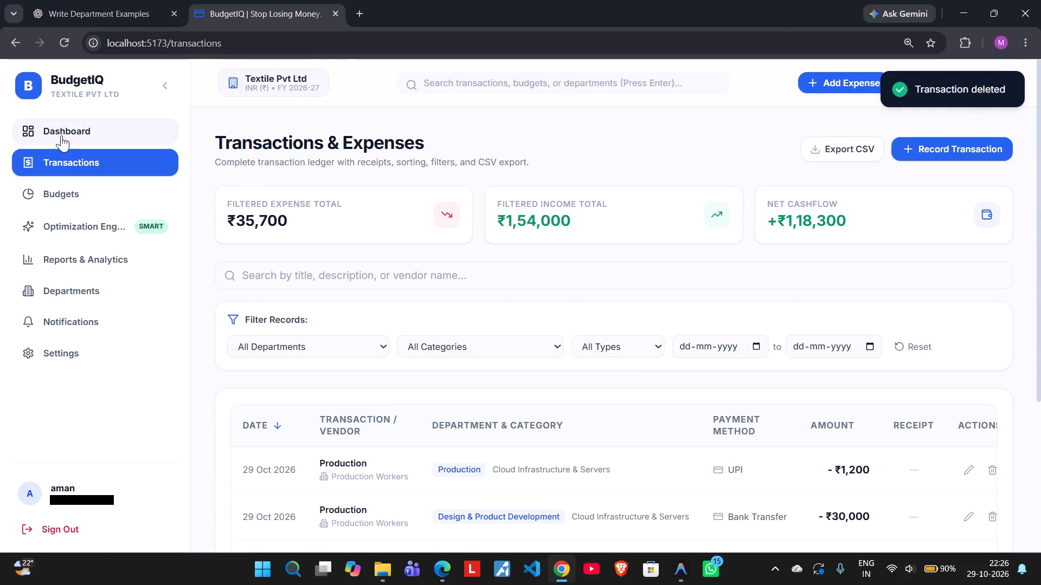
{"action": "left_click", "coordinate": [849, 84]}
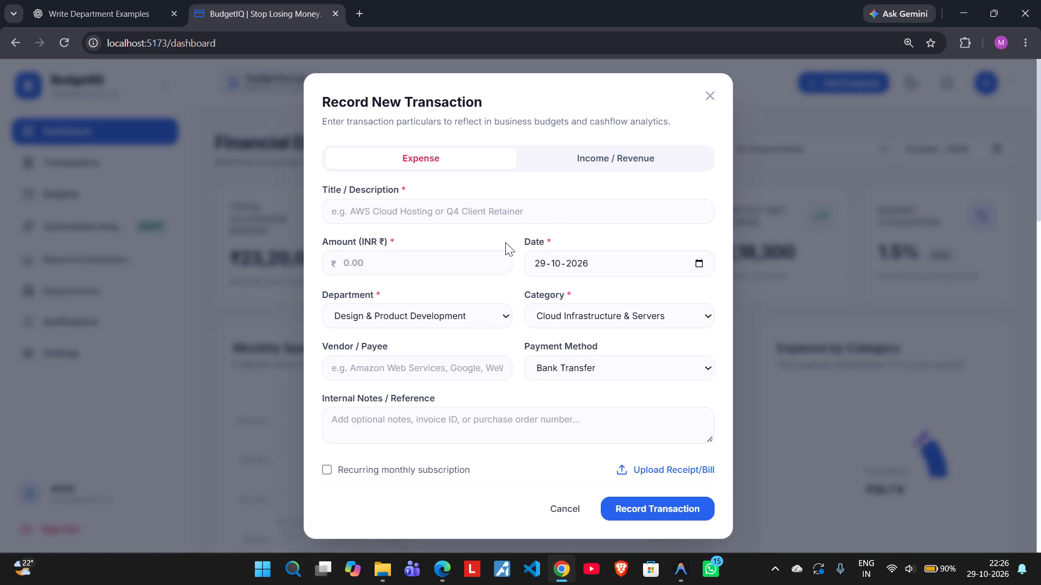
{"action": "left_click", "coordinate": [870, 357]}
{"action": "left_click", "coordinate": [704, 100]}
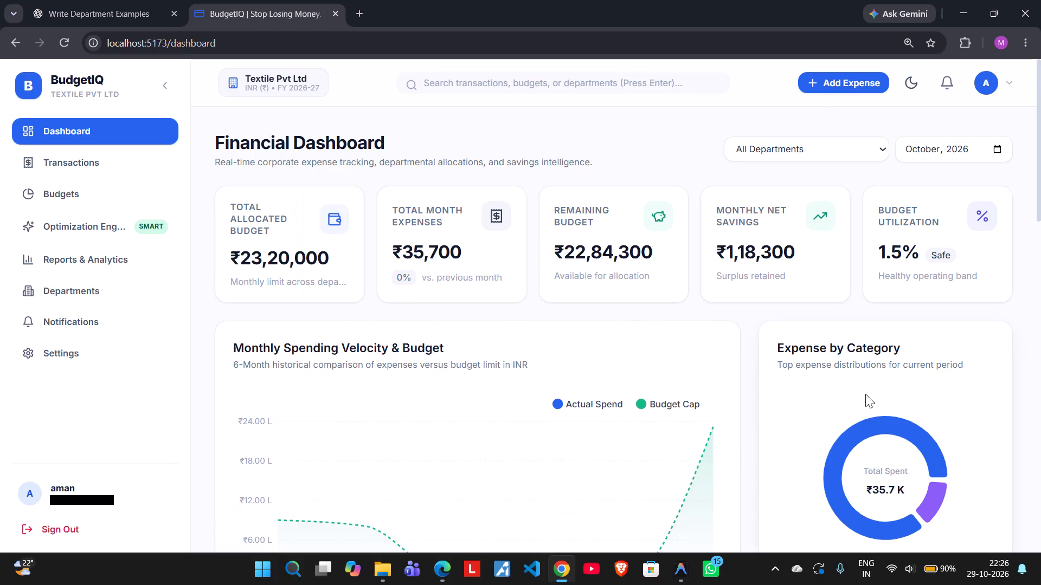
Start a new expense transaction for the Quality Control department with an amount of ₹12,000.
{"action": "left_click", "coordinate": [855, 94]}
{"action": "left_click", "coordinate": [810, 90]}
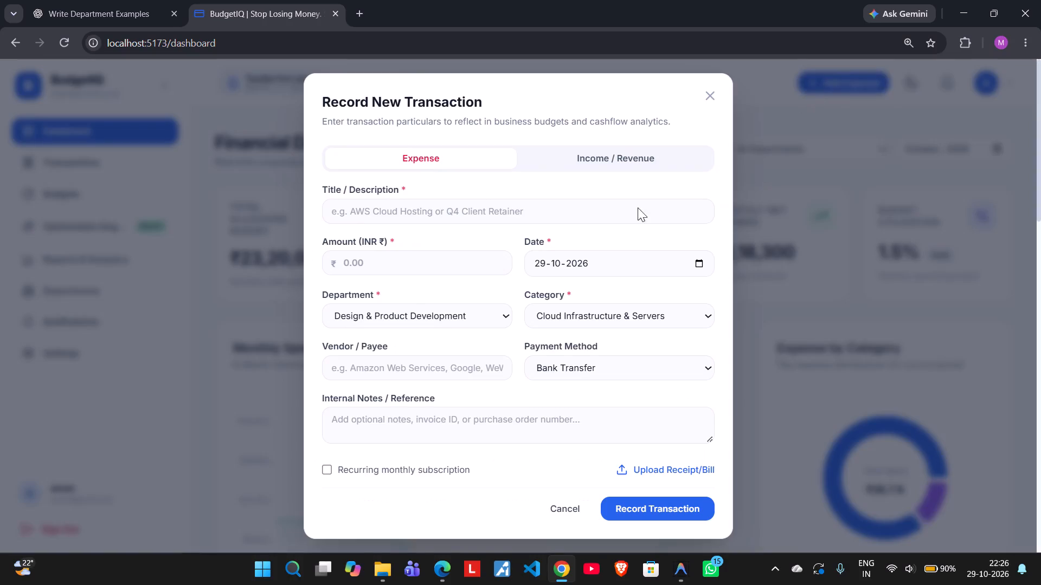
{"action": "left_click", "coordinate": [387, 312]}
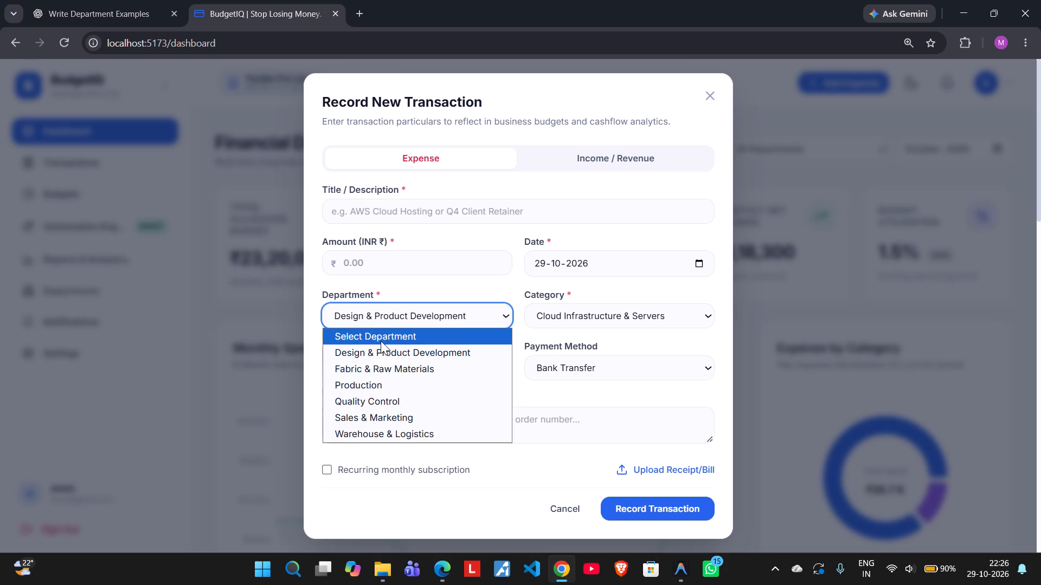
{"action": "left_click", "coordinate": [376, 395]}
{"action": "left_click", "coordinate": [411, 264]}
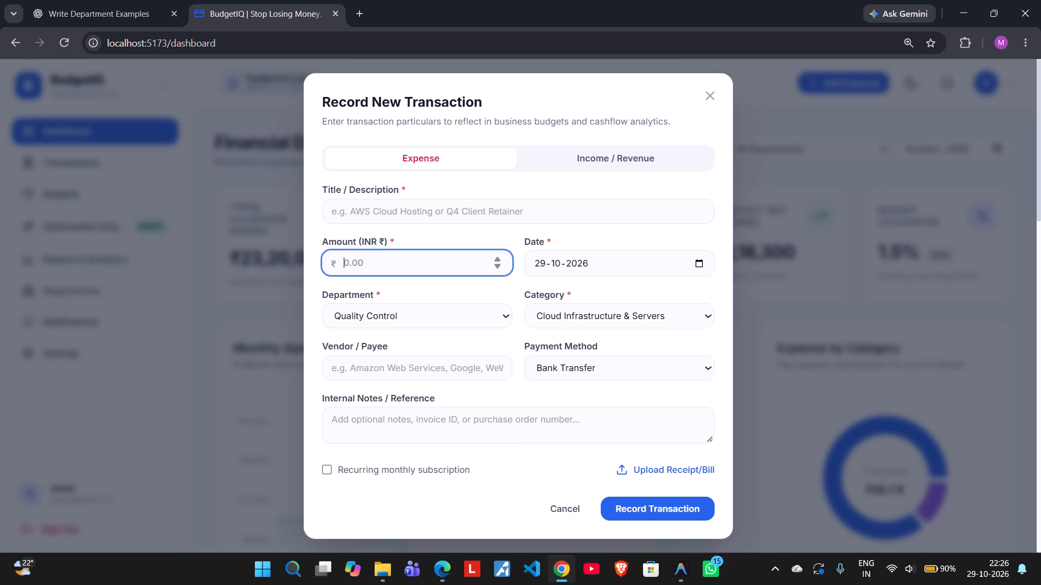
{"action": "type", "text": "12"}
{"action": "type", "text": "000"}
{"action": "left_click", "coordinate": [429, 305]}
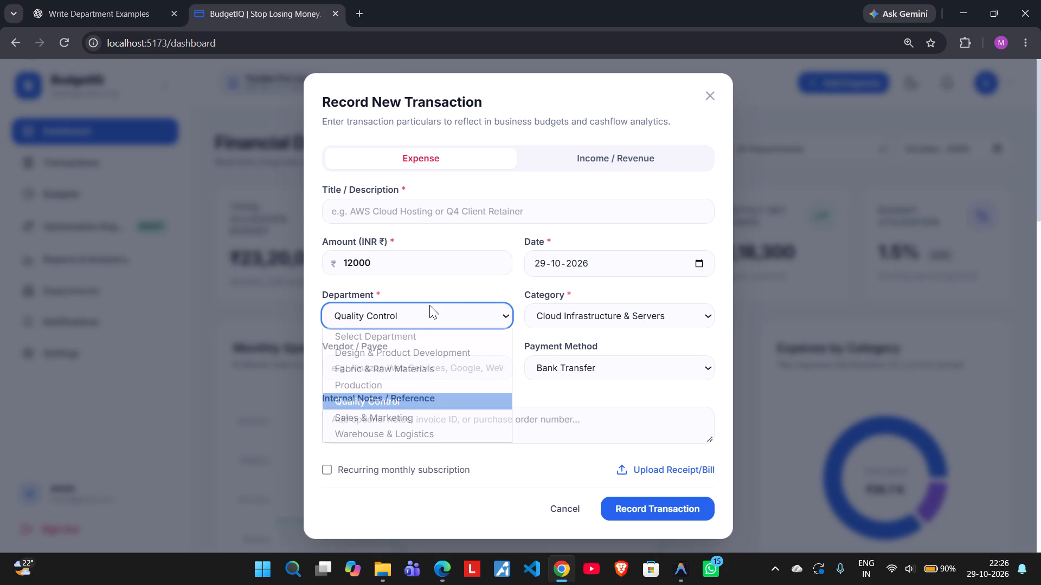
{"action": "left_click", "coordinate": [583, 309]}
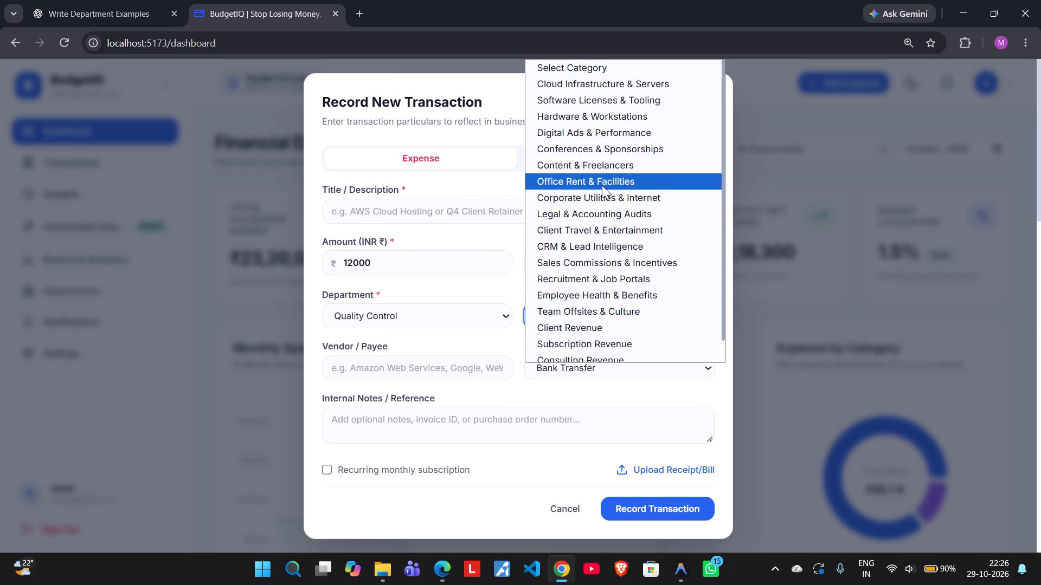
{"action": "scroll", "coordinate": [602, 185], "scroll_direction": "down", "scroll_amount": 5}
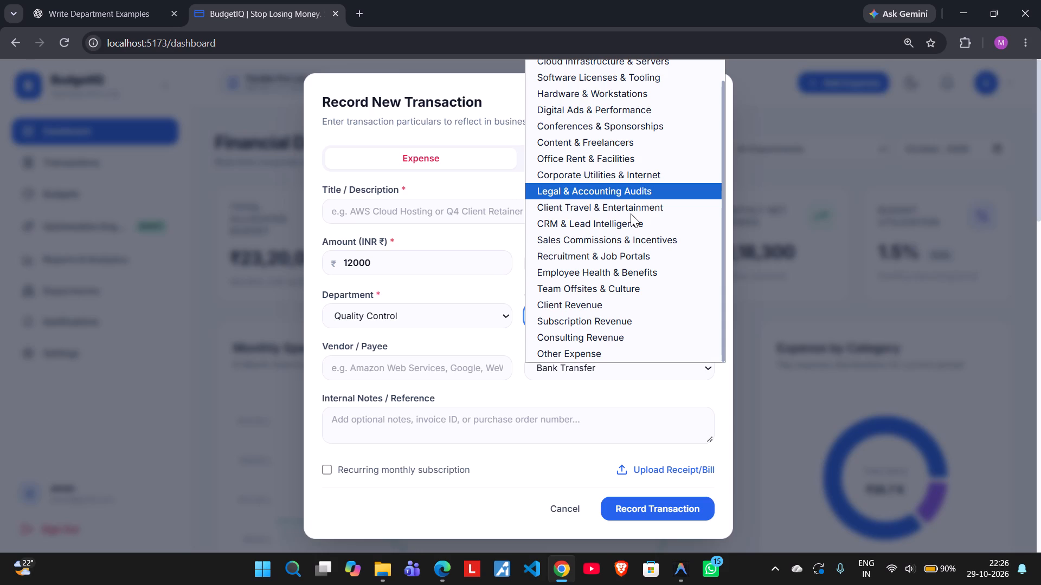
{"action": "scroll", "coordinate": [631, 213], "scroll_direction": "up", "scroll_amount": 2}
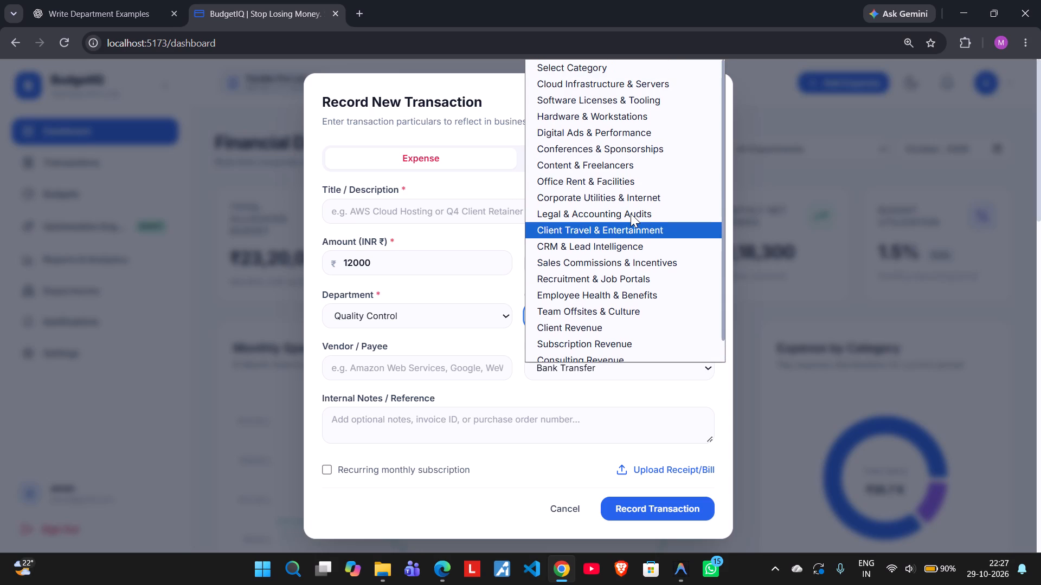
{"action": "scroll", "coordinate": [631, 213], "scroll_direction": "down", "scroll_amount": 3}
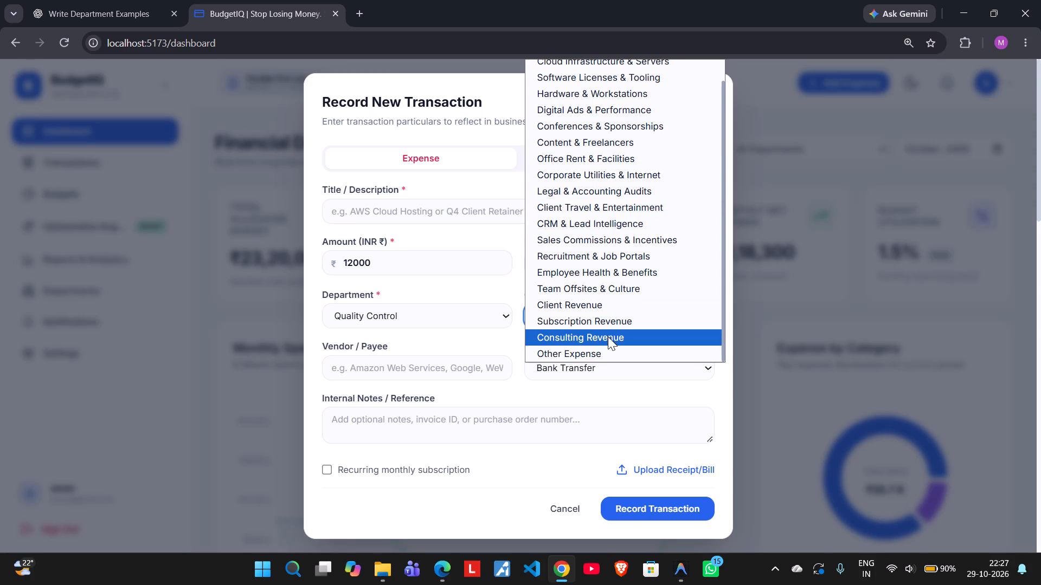
Lower the computer's display brightness in the Windows quick settings.
{"action": "left_click", "coordinate": [940, 578]}
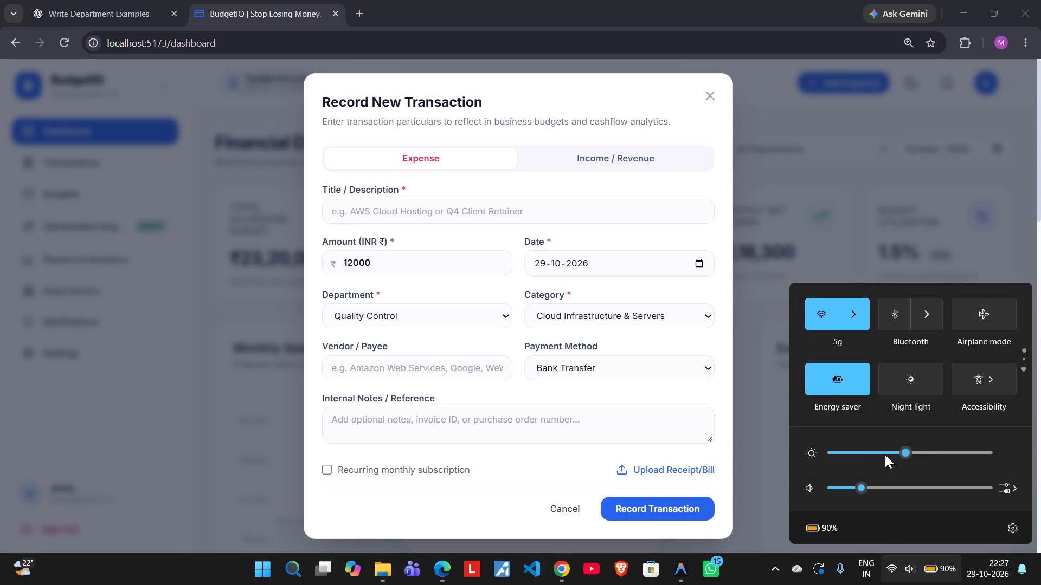
{"action": "left_click", "coordinate": [877, 456]}
Set the new Quality Control transaction's category to Other Expense.
{"action": "left_click", "coordinate": [577, 311]}
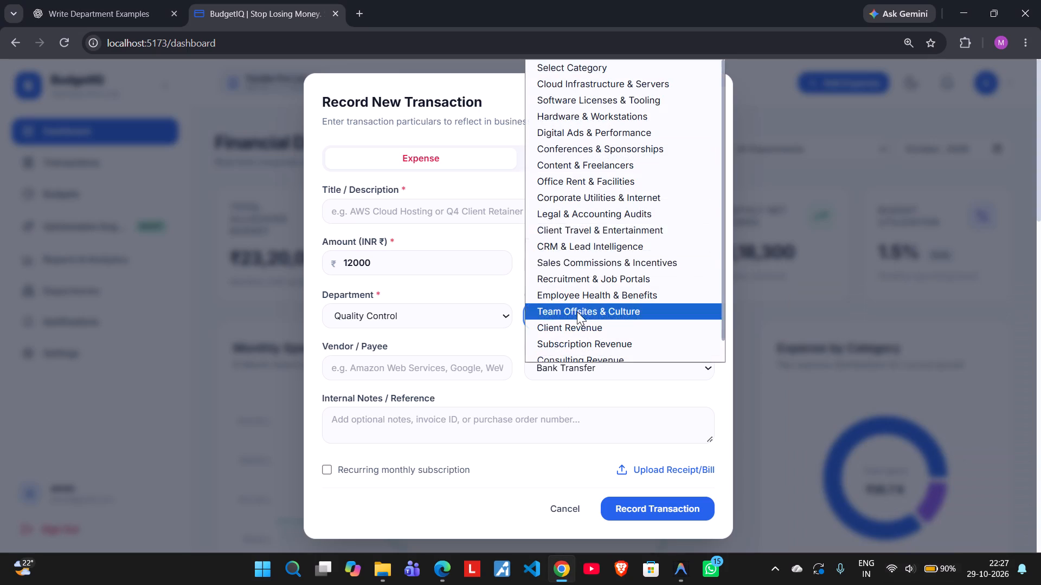
{"action": "scroll", "coordinate": [620, 254], "scroll_direction": "up", "scroll_amount": 1}
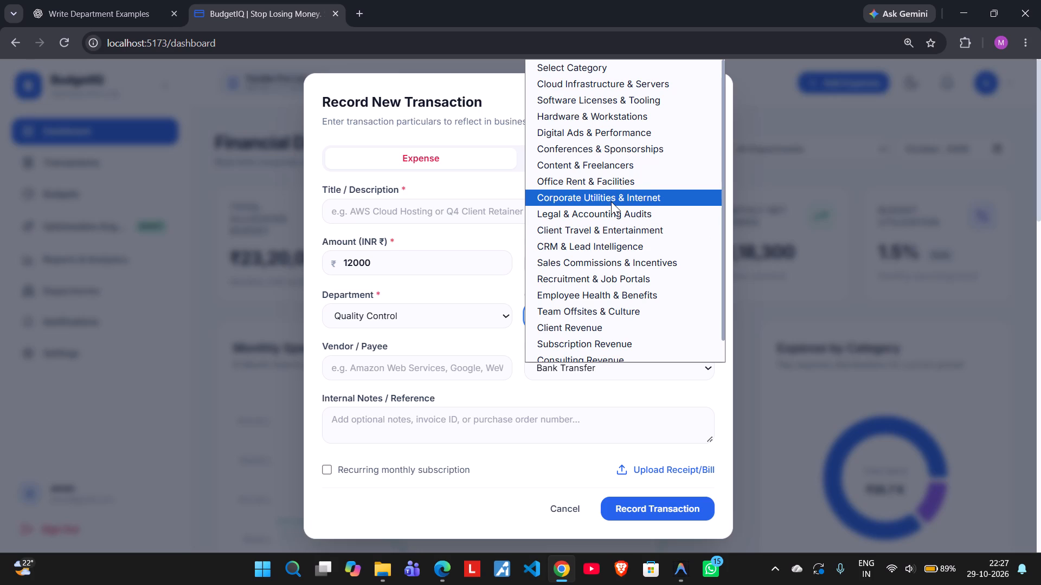
{"action": "scroll", "coordinate": [611, 185], "scroll_direction": "down", "scroll_amount": 2}
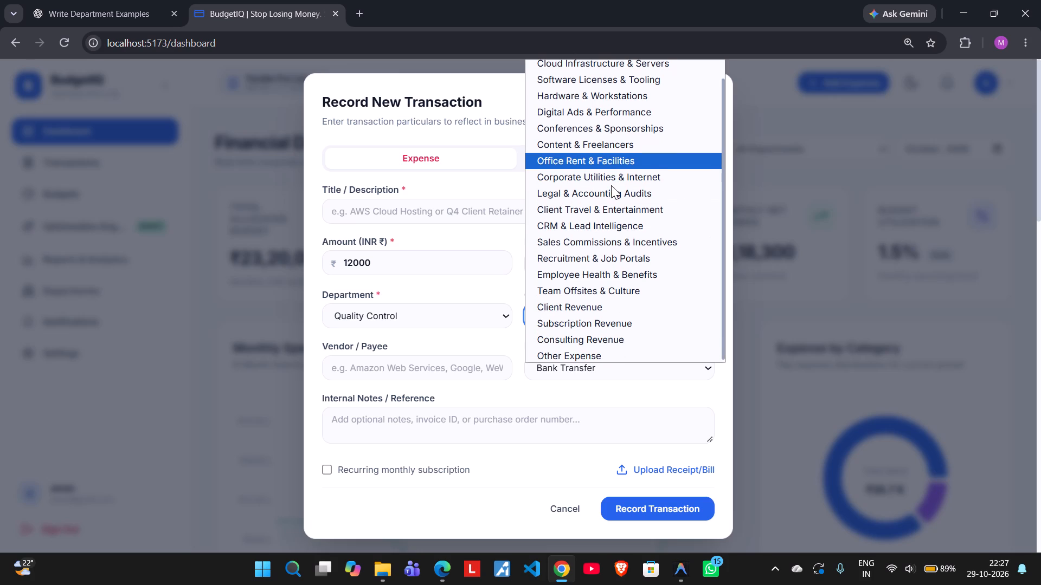
{"action": "scroll", "coordinate": [611, 185], "scroll_direction": "up", "scroll_amount": 1}
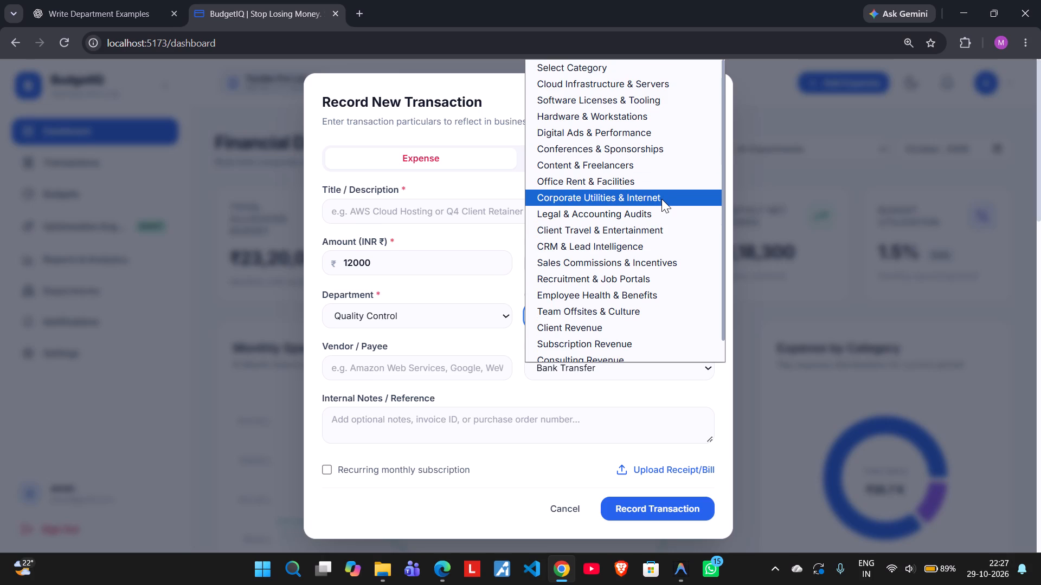
{"action": "scroll", "coordinate": [661, 199], "scroll_direction": "down", "scroll_amount": 4}
{"action": "left_click", "coordinate": [576, 355]}
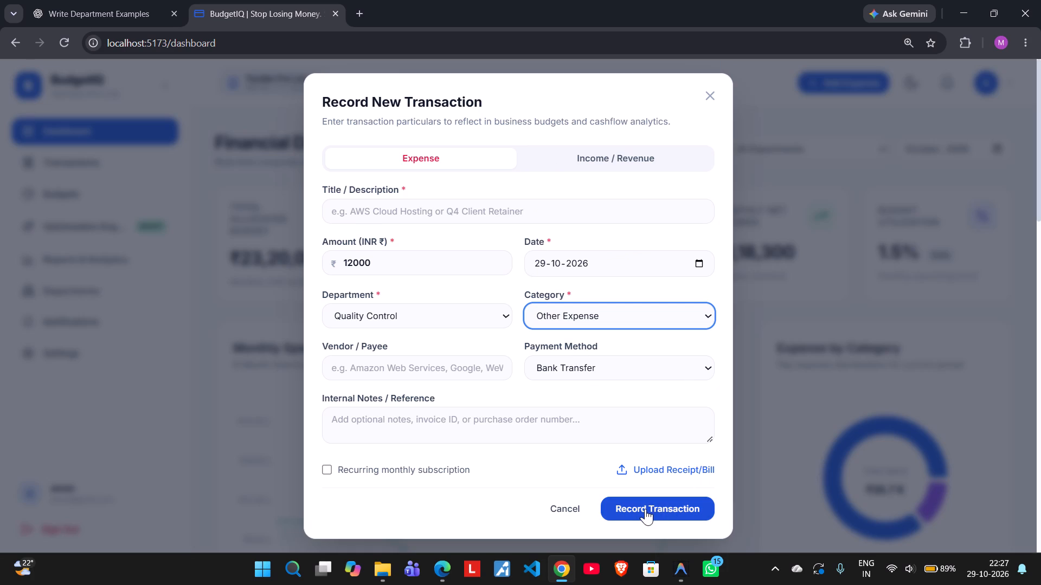
Enter a title beginning with "Quality" for the new ₹12,000 expense.
{"action": "left_click", "coordinate": [438, 372]}
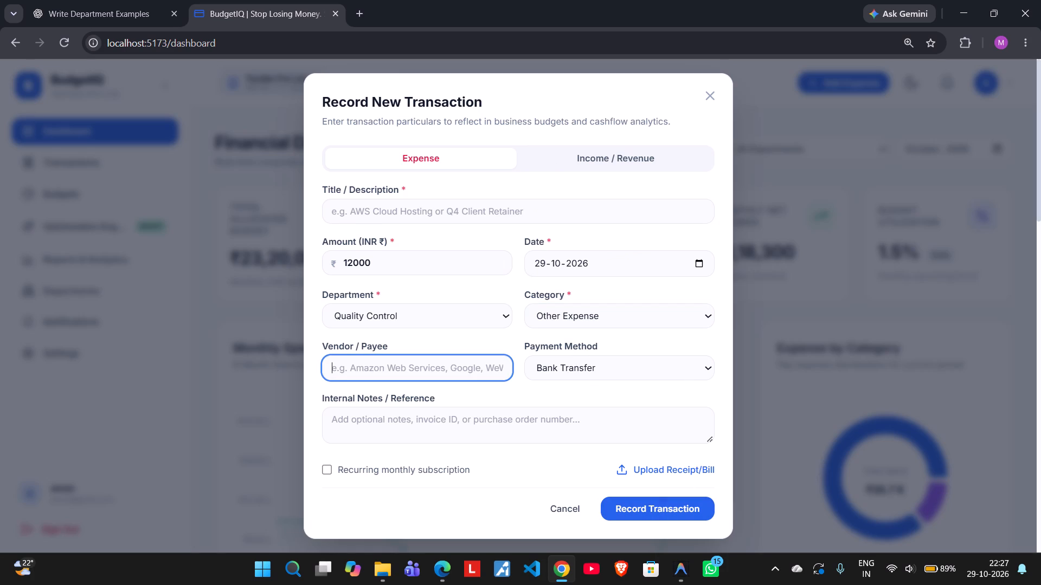
{"action": "left_click", "coordinate": [357, 214]}
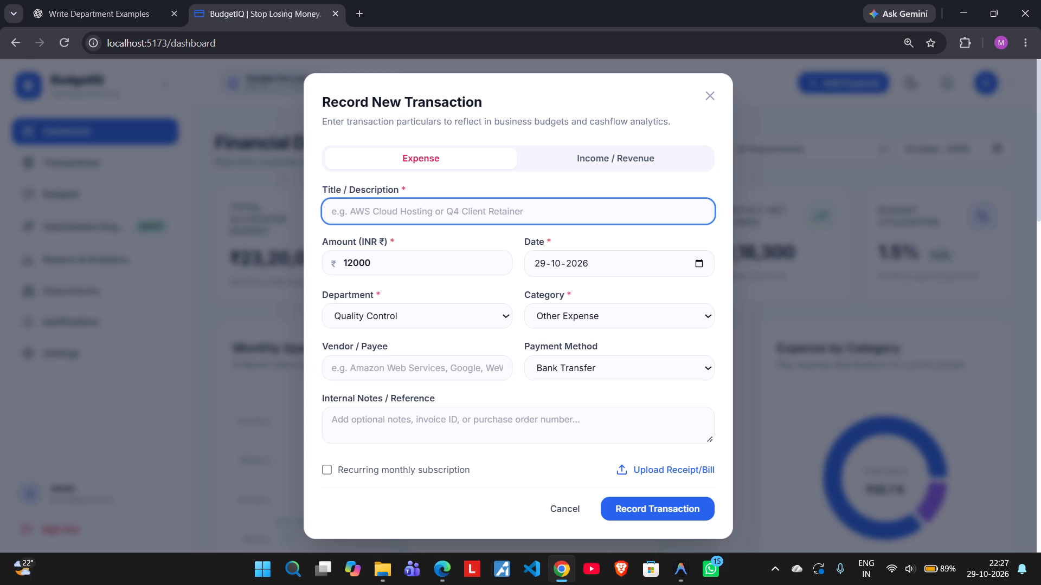
{"action": "type", "text": "Qua"}
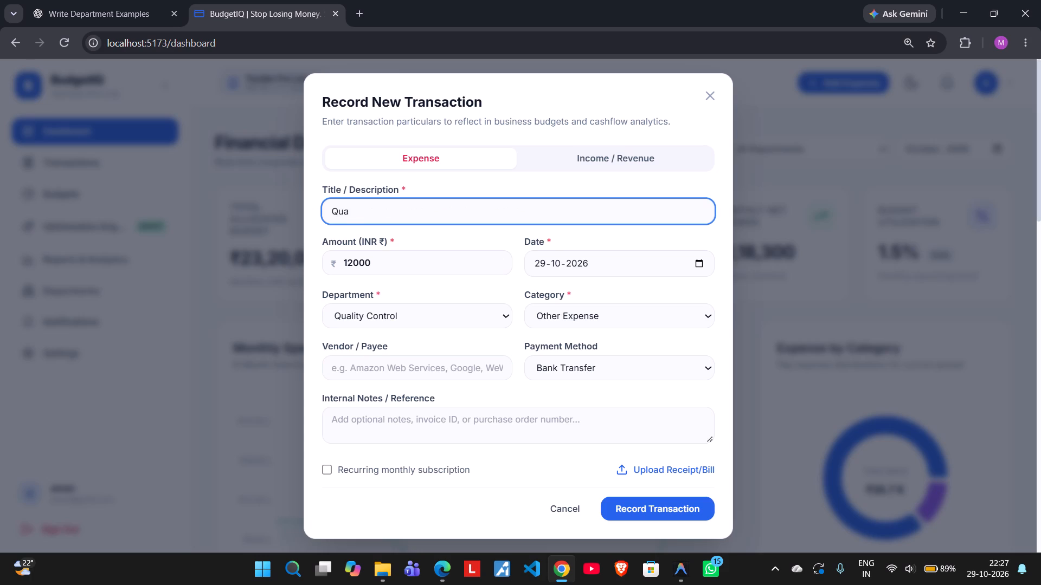
{"action": "type", "text": "lity"}
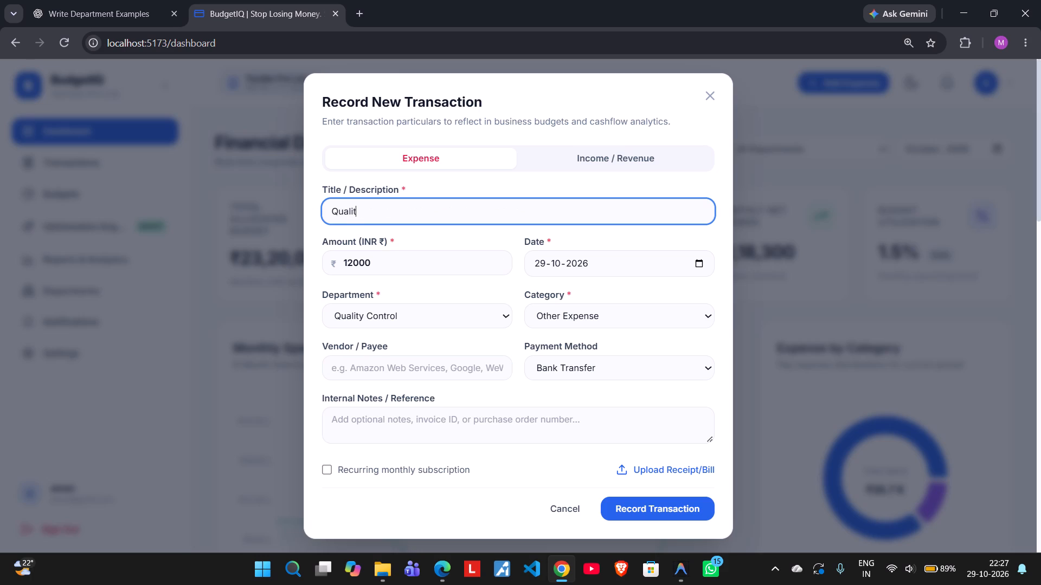
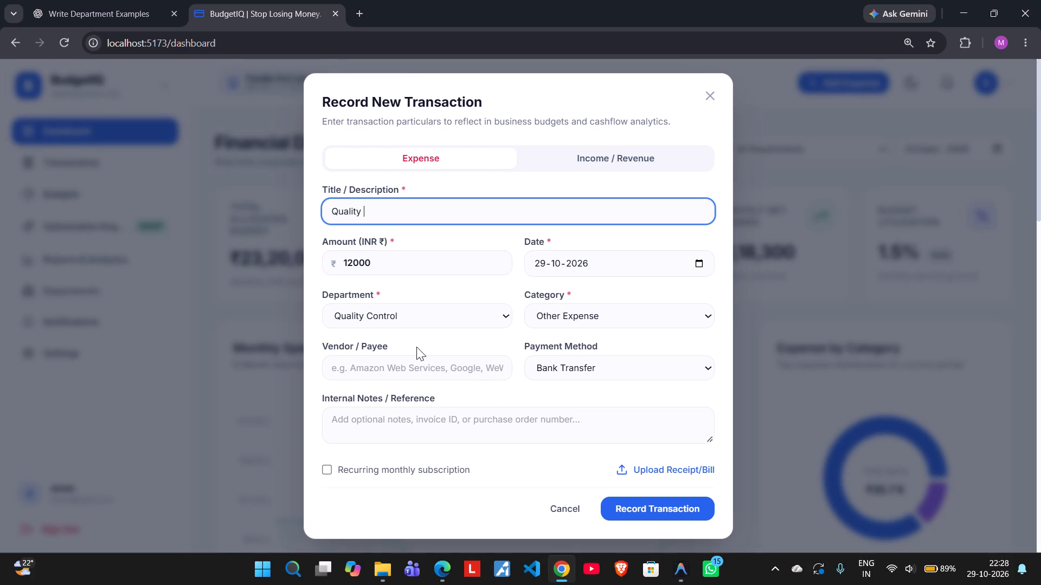
Enter Staff as the vendor of the ₹12,000 Quality Control expense and record the transaction.
{"action": "left_click", "coordinate": [409, 376]}
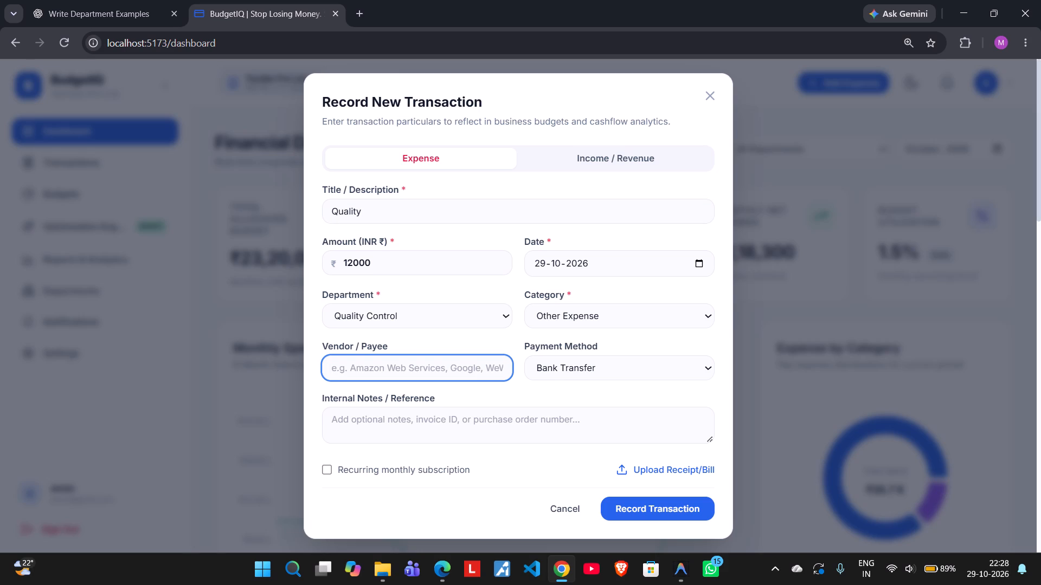
{"action": "type", "text": "Staff"}
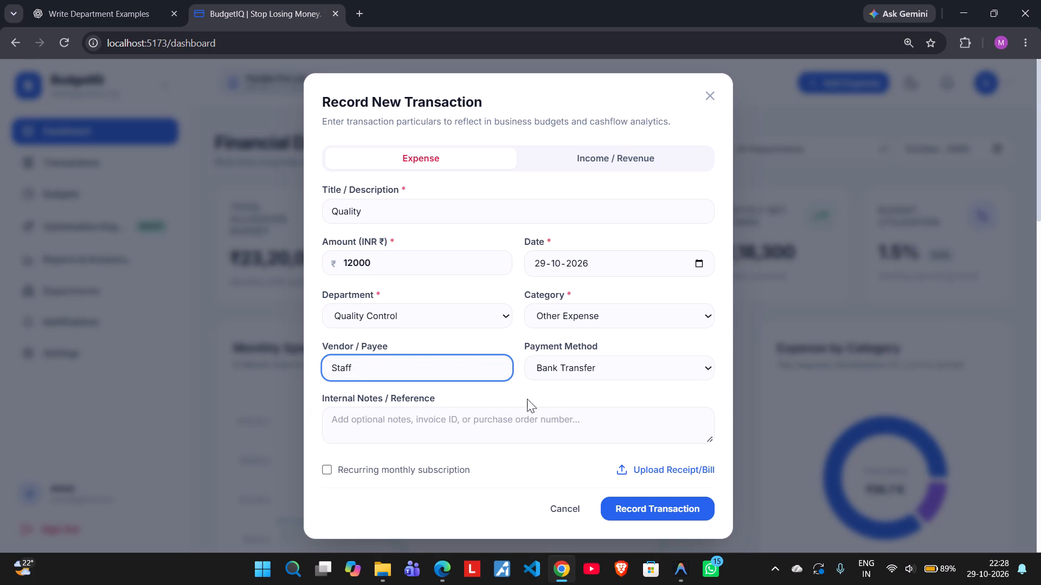
{"action": "scroll", "coordinate": [529, 401], "scroll_direction": "down", "scroll_amount": 2}
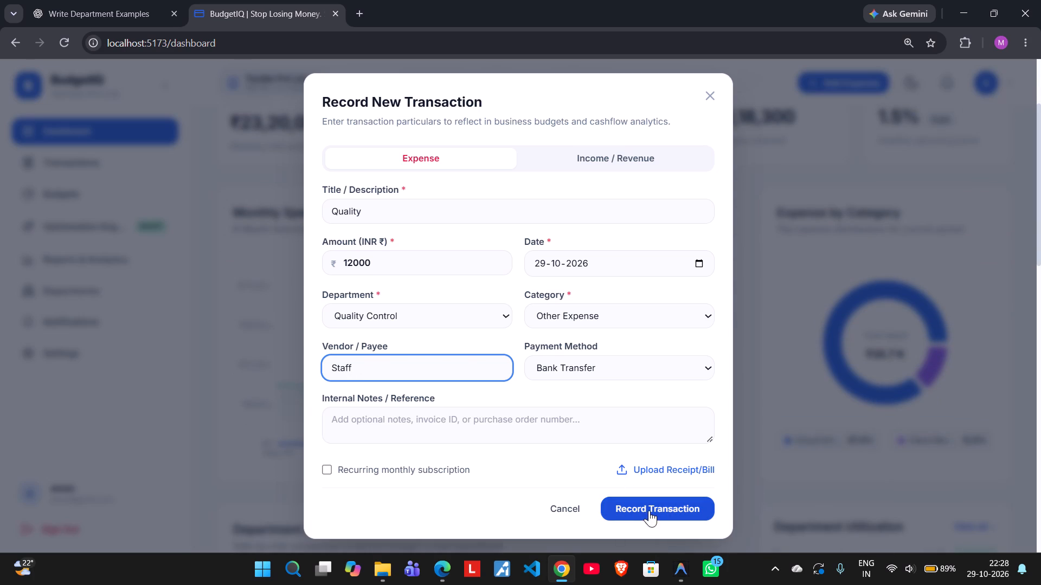
{"action": "left_click", "coordinate": [649, 509]}
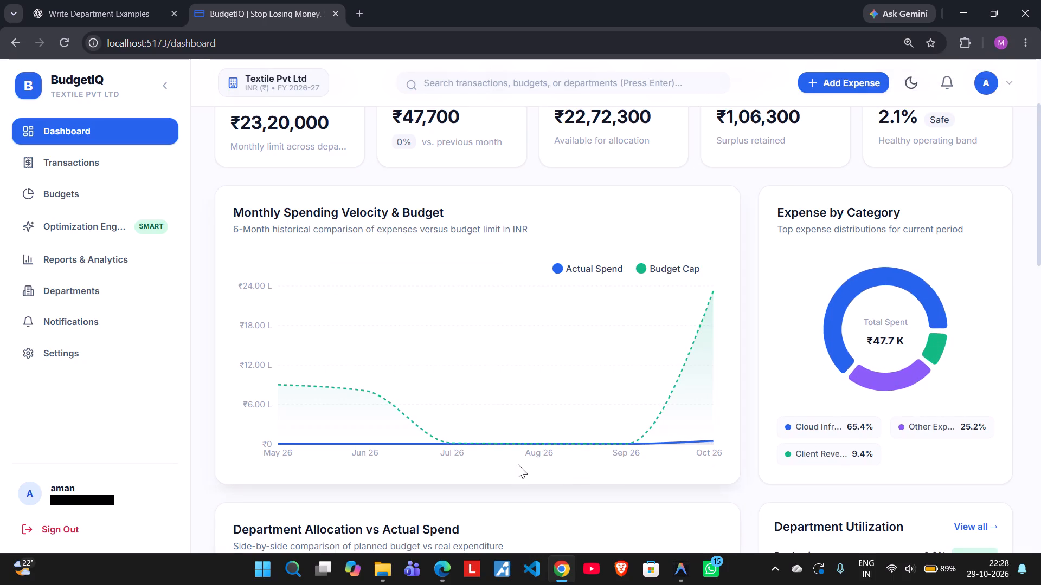
Start a new expense transaction for the Sales & Marketing department with the category Sales Commissions & Incentives.
{"action": "left_click", "coordinate": [859, 81]}
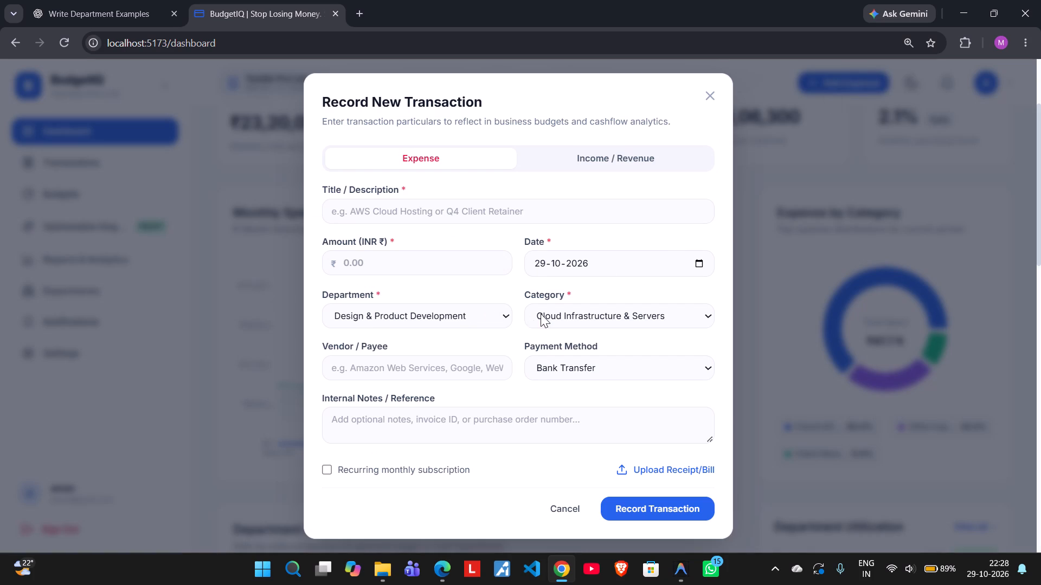
{"action": "left_click", "coordinate": [541, 314]}
{"action": "scroll", "coordinate": [575, 305], "scroll_direction": "down", "scroll_amount": 5}
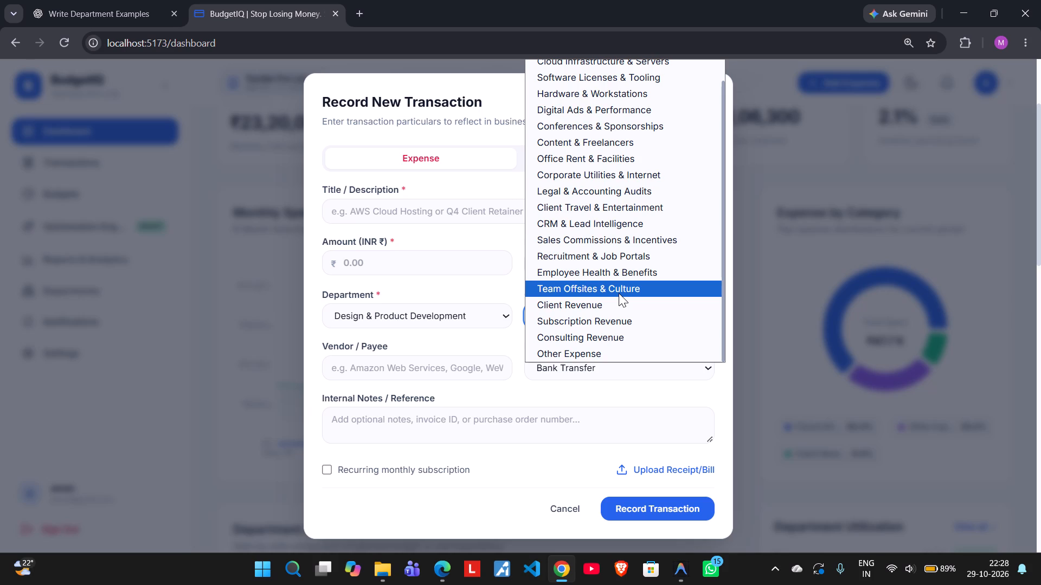
{"action": "left_click", "coordinate": [478, 309]}
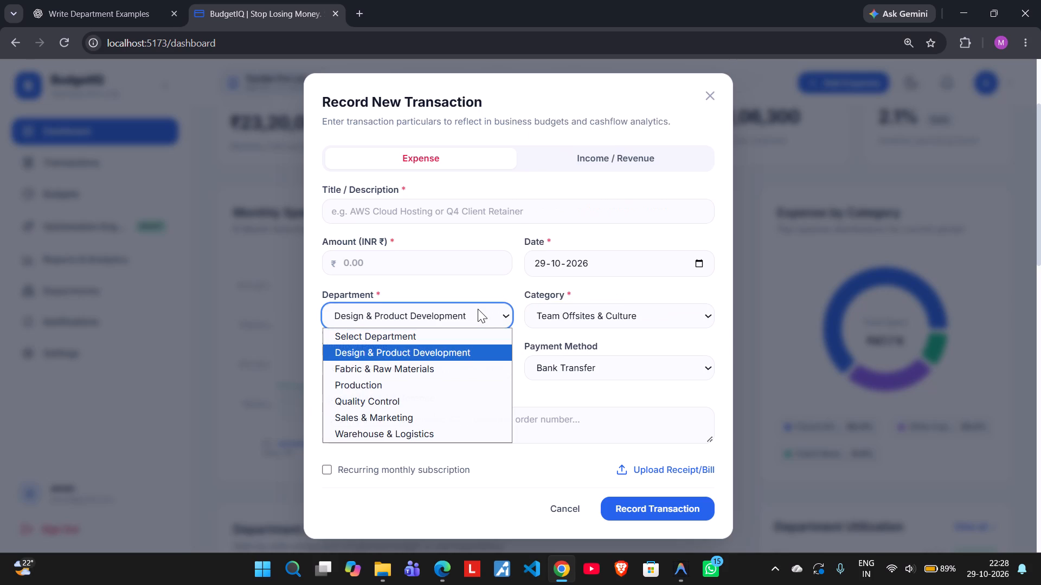
{"action": "left_click", "coordinate": [407, 414]}
{"action": "left_click", "coordinate": [575, 314]}
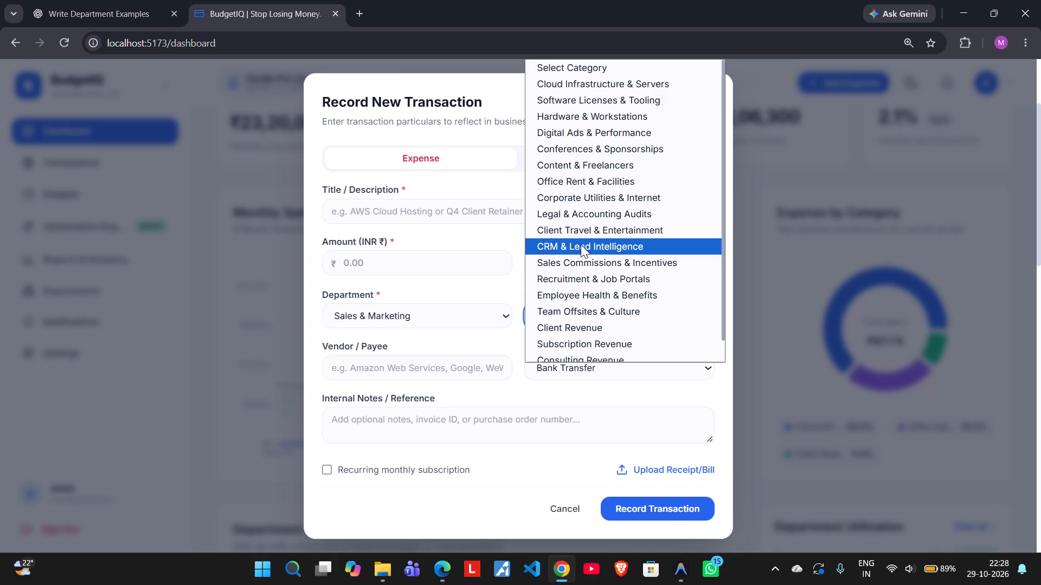
{"action": "left_click", "coordinate": [595, 270]}
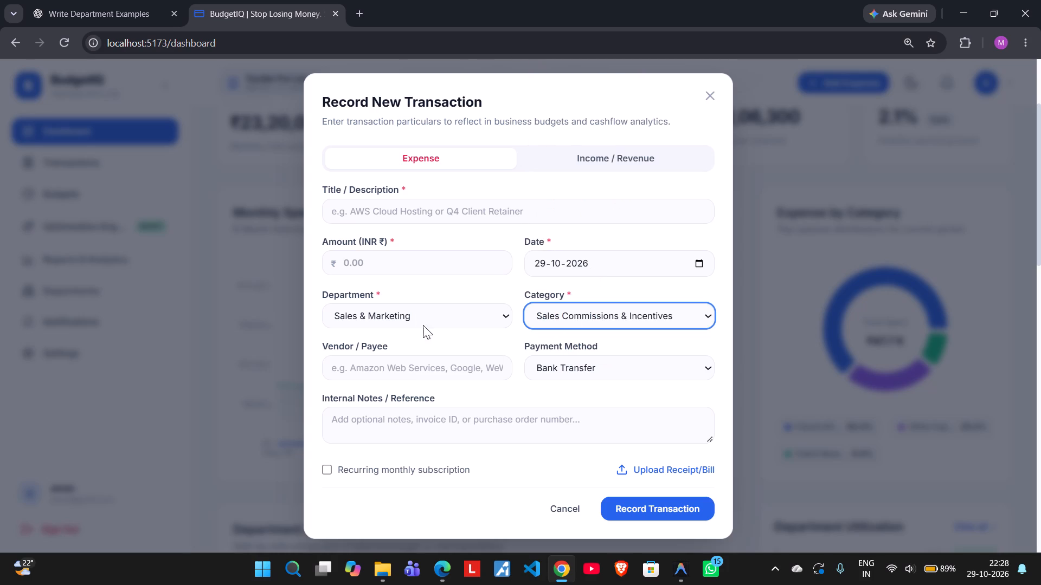
Enter the title "Marketing" for the new Sales & Marketing expense and open its amount for entry.
{"action": "left_click", "coordinate": [393, 207]}
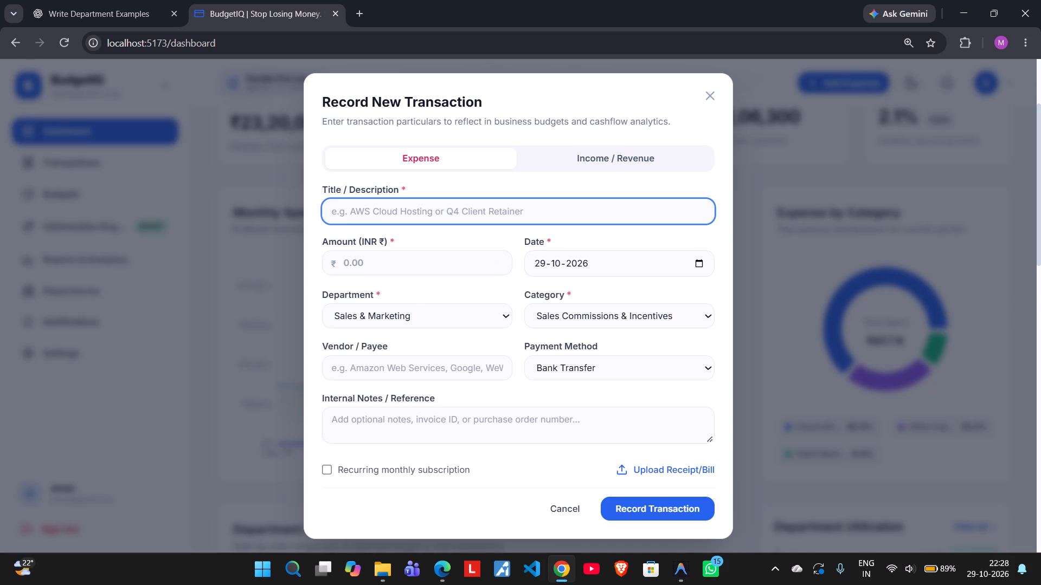
{"action": "type", "text": "Marketing"}
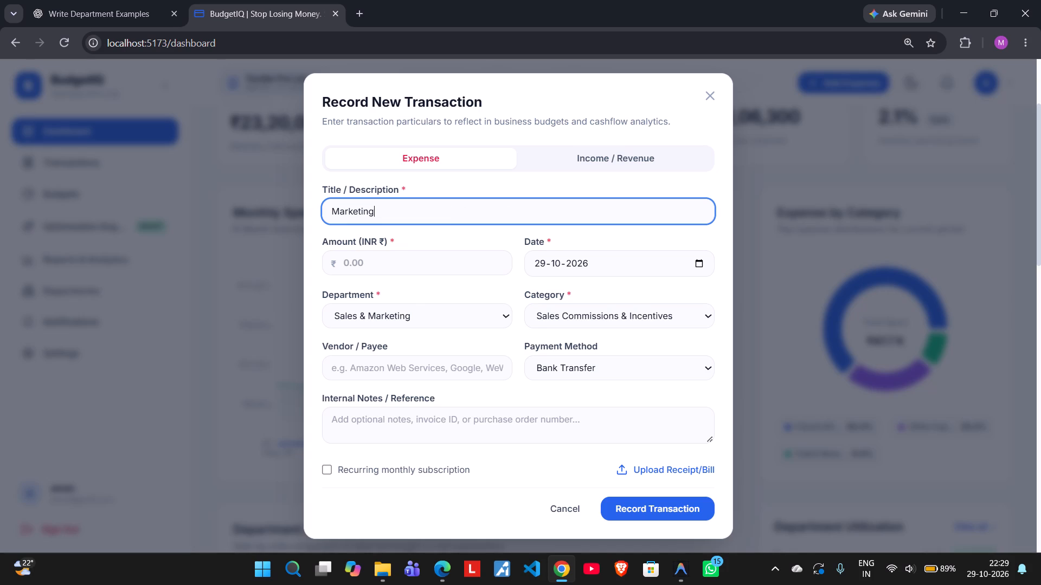
{"action": "key", "text": "space"}
{"action": "left_click", "coordinate": [413, 261]}
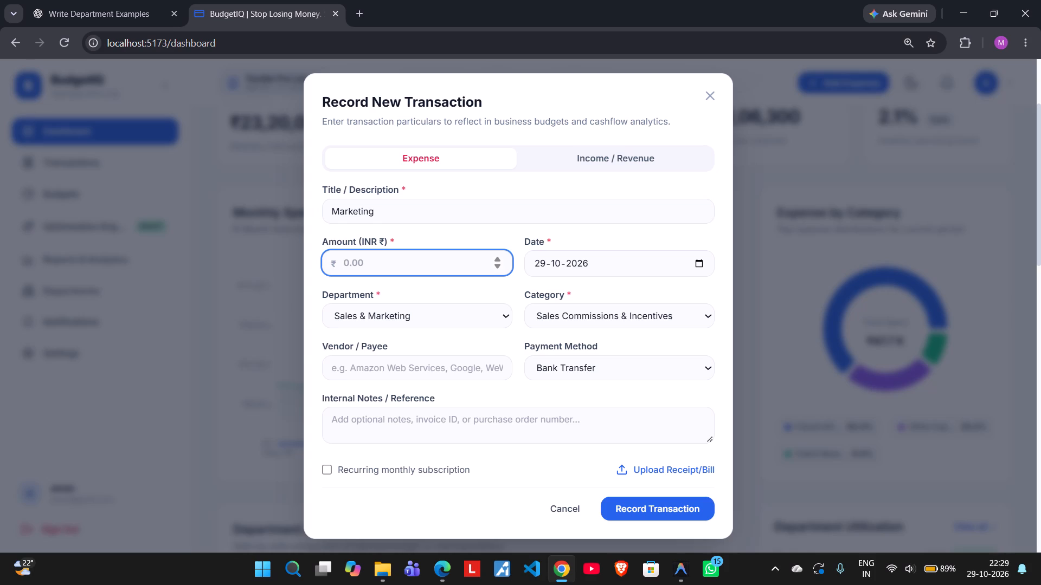
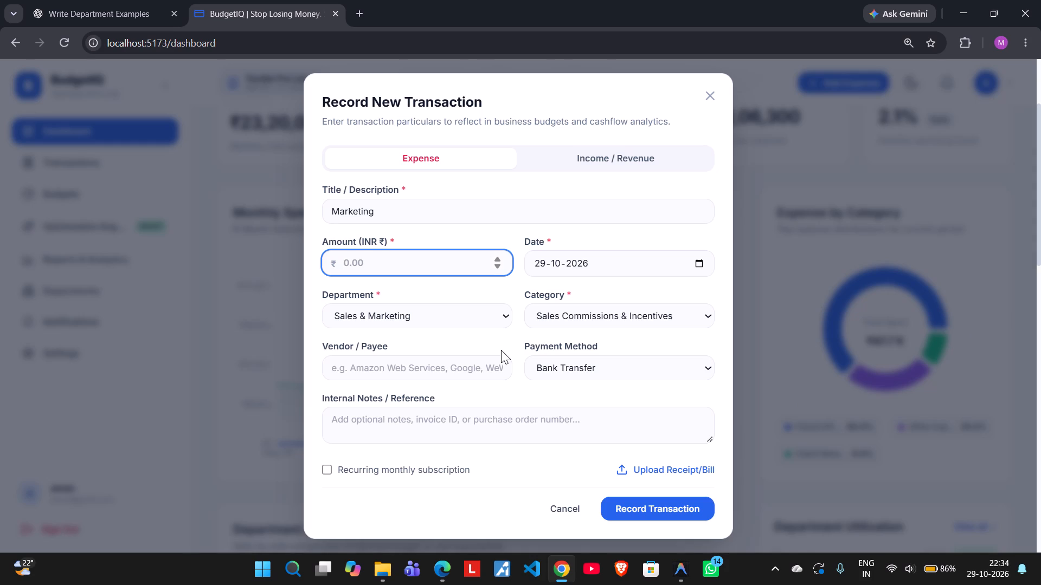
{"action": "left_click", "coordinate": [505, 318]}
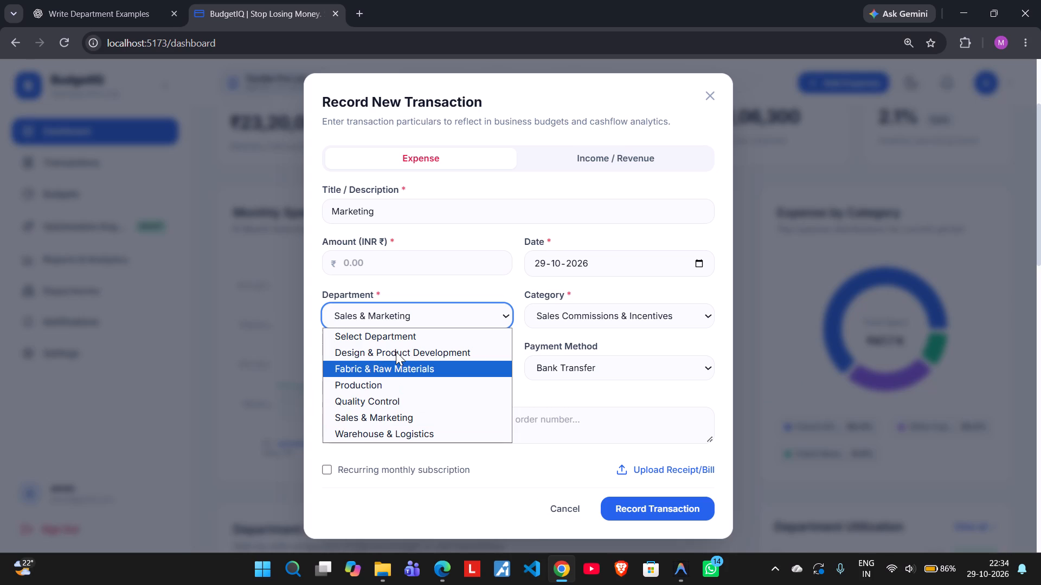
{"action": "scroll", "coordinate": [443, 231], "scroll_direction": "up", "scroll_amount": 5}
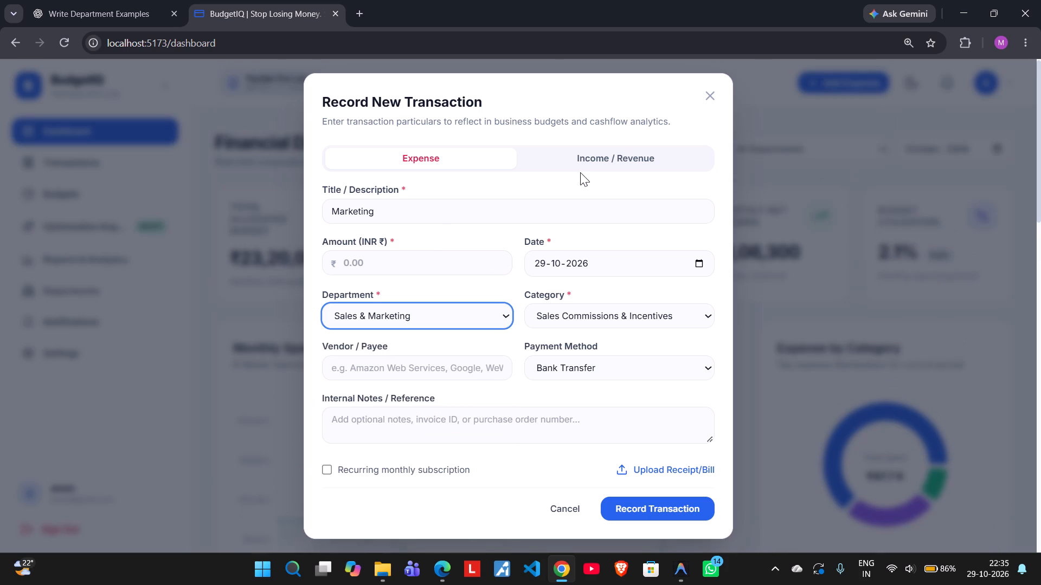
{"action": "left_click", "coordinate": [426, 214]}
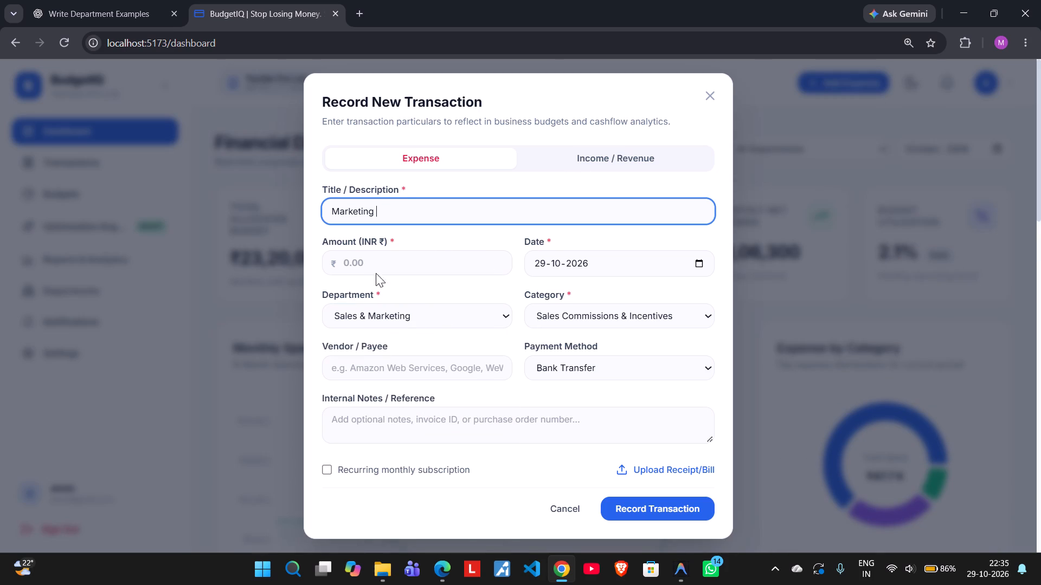
Open the amount of the Sales & Marketing expense for entry.
{"action": "left_click", "coordinate": [382, 258]}
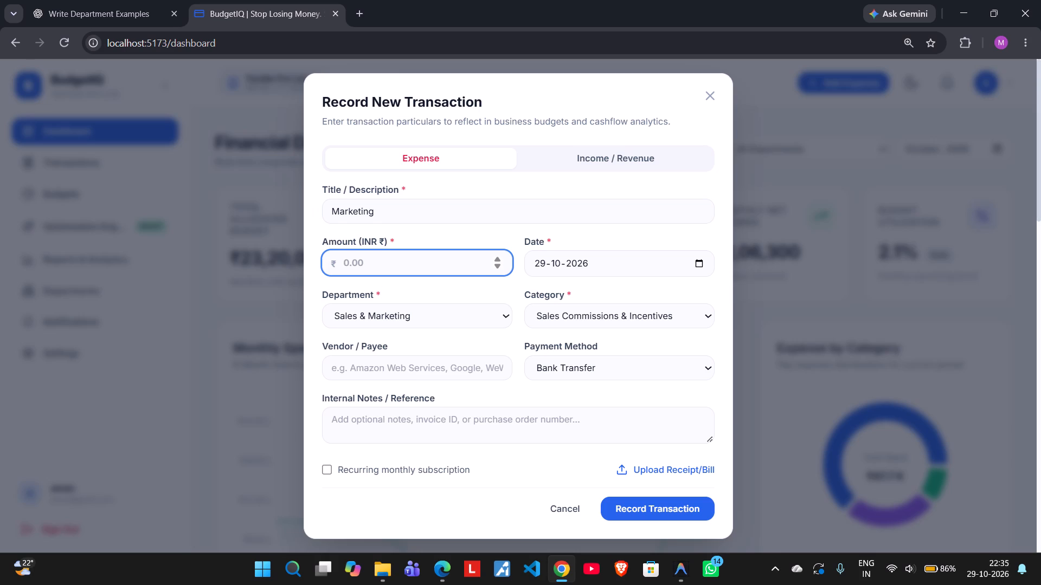
Set the Sales & Marketing expense amount to ₹70,000 and enter Agency as its vendor.
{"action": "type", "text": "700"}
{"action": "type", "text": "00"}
{"action": "scroll", "coordinate": [434, 298], "scroll_direction": "down", "scroll_amount": 3}
{"action": "scroll", "coordinate": [439, 350], "scroll_direction": "down", "scroll_amount": 1}
{"action": "left_click", "coordinate": [437, 367]}
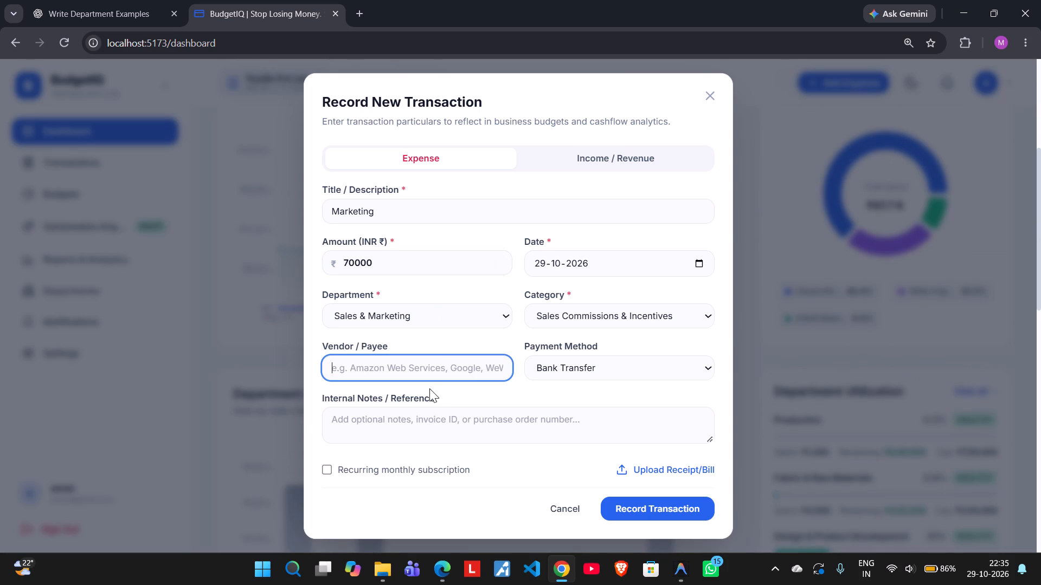
{"action": "left_click", "coordinate": [425, 368]}
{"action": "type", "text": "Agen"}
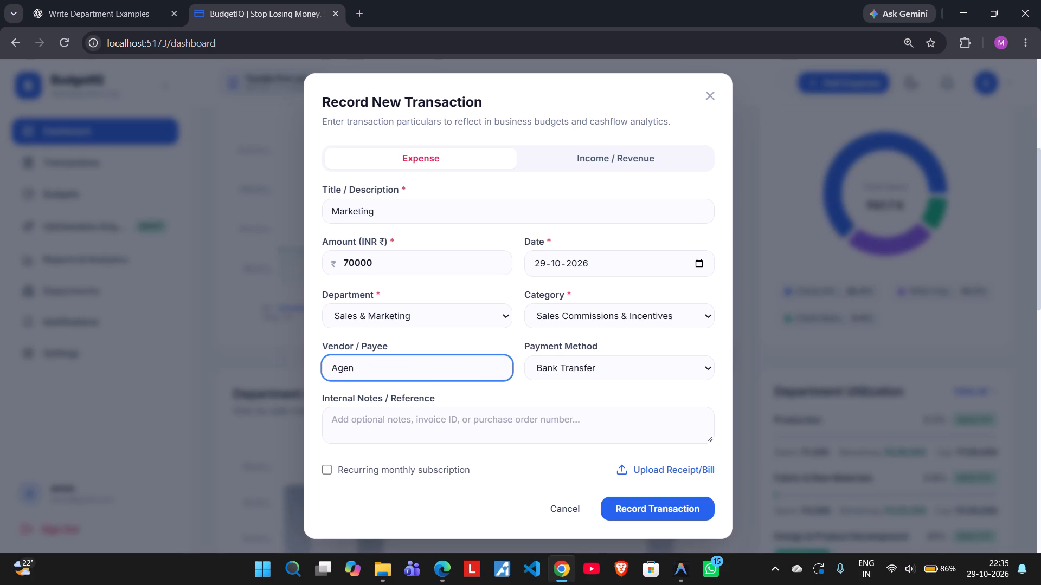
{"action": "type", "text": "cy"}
Search Google in a new tab for "pcte blue logo" and copy the blue PCTE Faculty of Commerce logo from the Instagram result.
{"action": "left_click", "coordinate": [557, 573]}
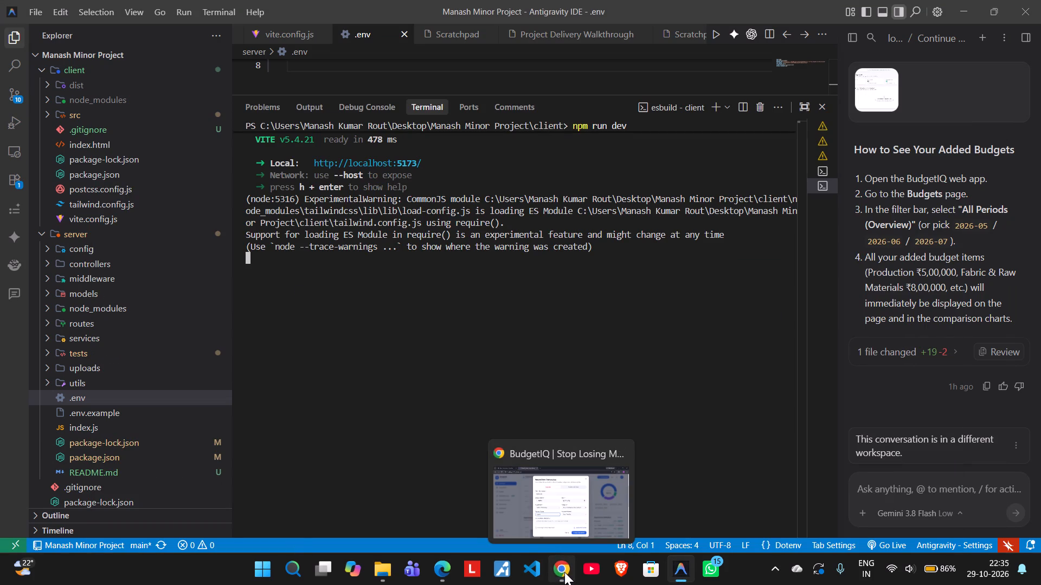
{"action": "left_click", "coordinate": [564, 572]}
{"action": "left_click", "coordinate": [352, 14]}
{"action": "left_click", "coordinate": [505, 295]}
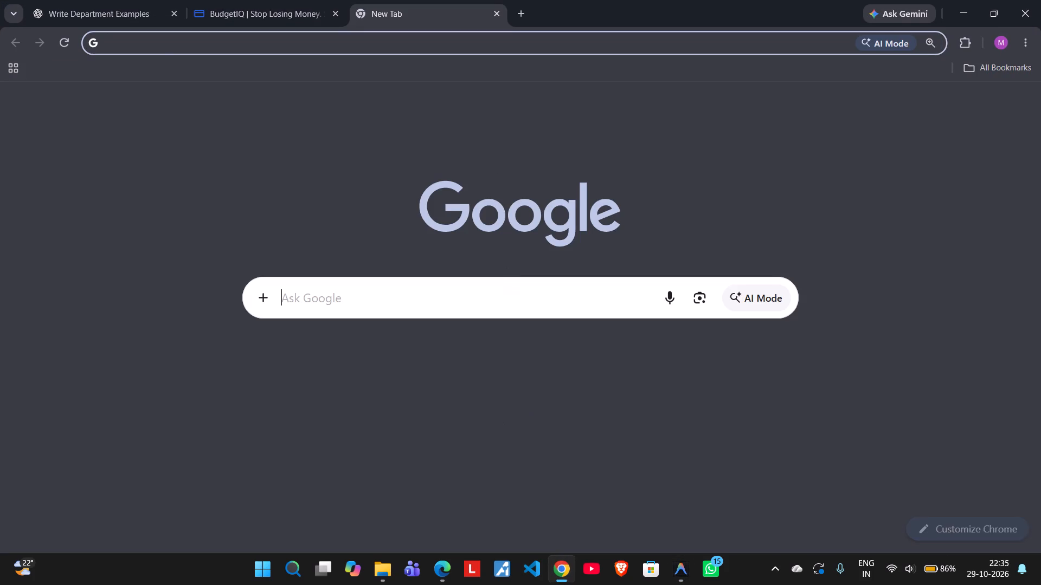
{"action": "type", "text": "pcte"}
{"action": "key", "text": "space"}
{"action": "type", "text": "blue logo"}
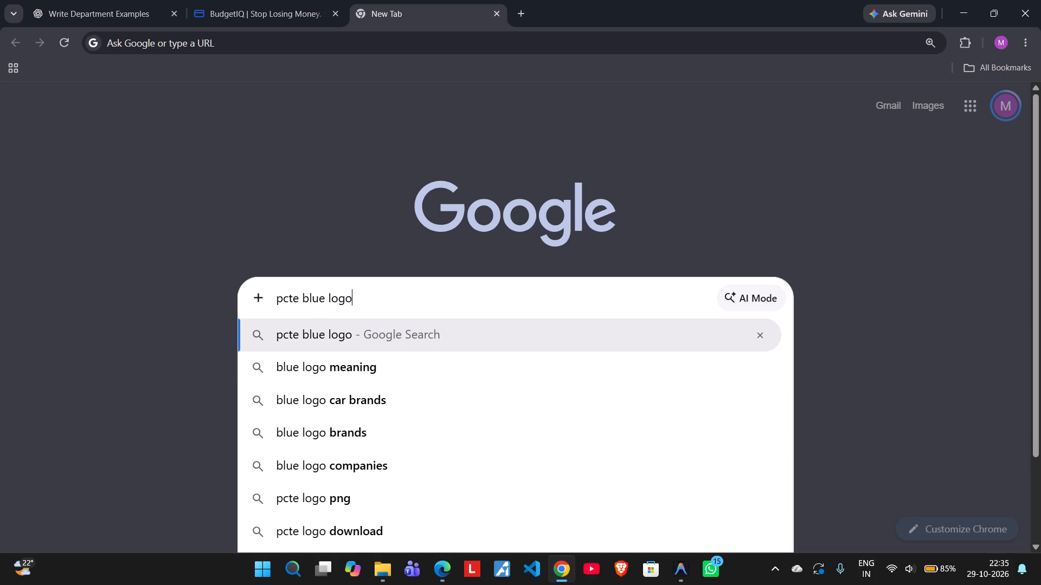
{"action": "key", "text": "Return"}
{"action": "left_click", "coordinate": [213, 272]}
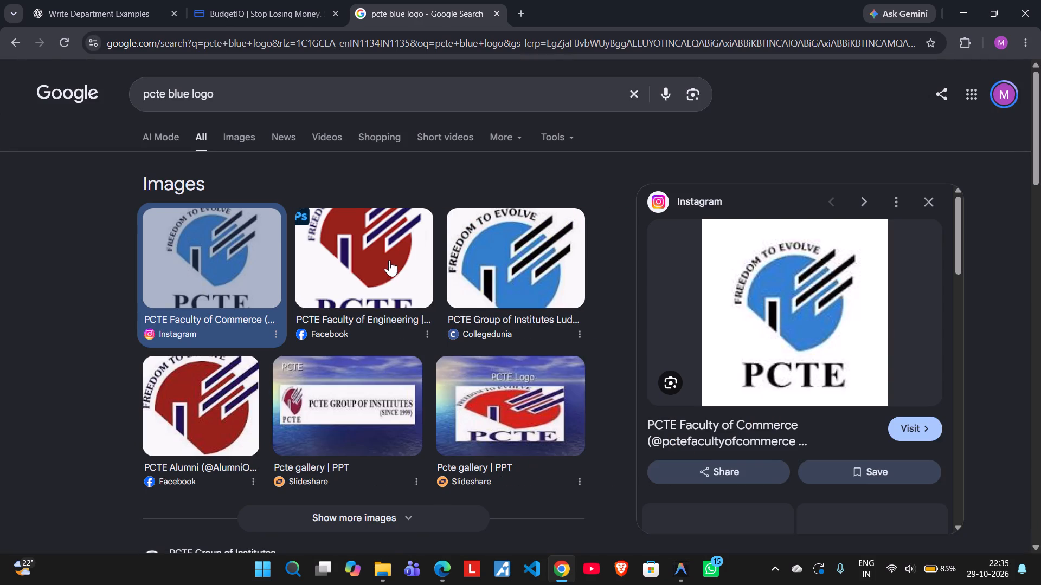
{"action": "right_click", "coordinate": [780, 284]}
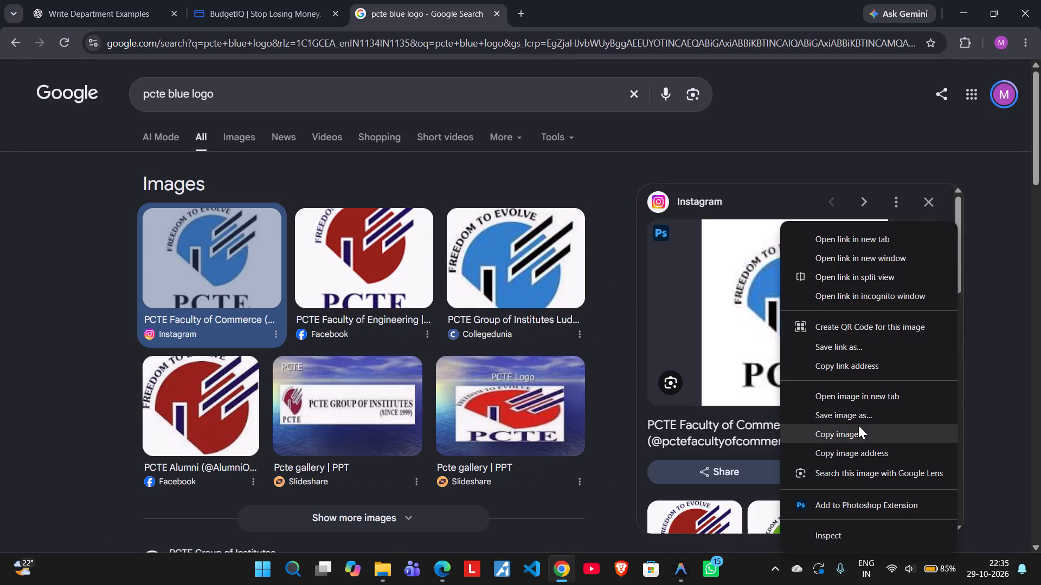
{"action": "left_click", "coordinate": [849, 434]}
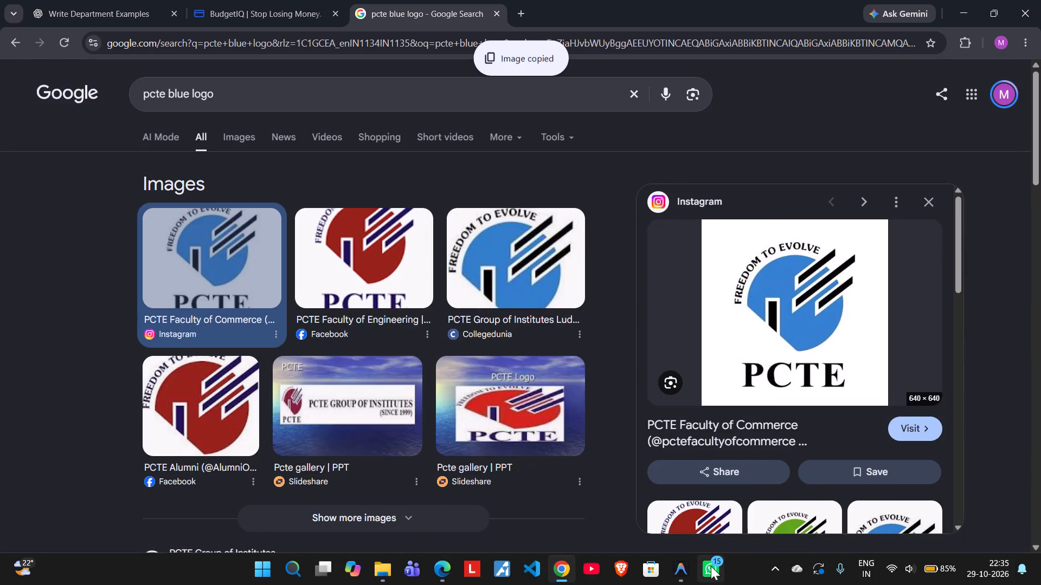